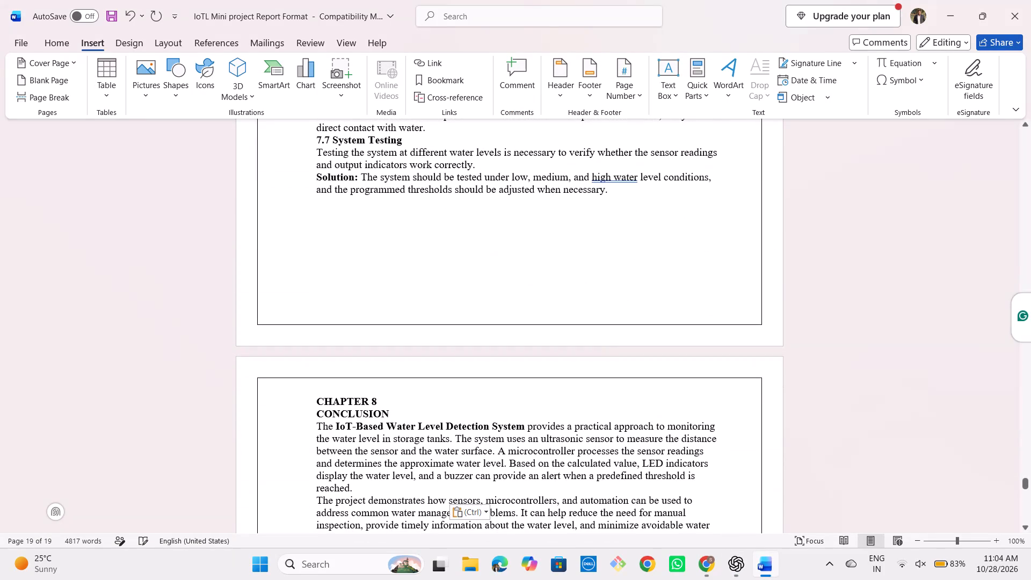
scroll(432, 417, "down", 1)
Switch to the project report format PDF in Chrome and review its pages from the title page to the Abstract.
left_click(703, 555)
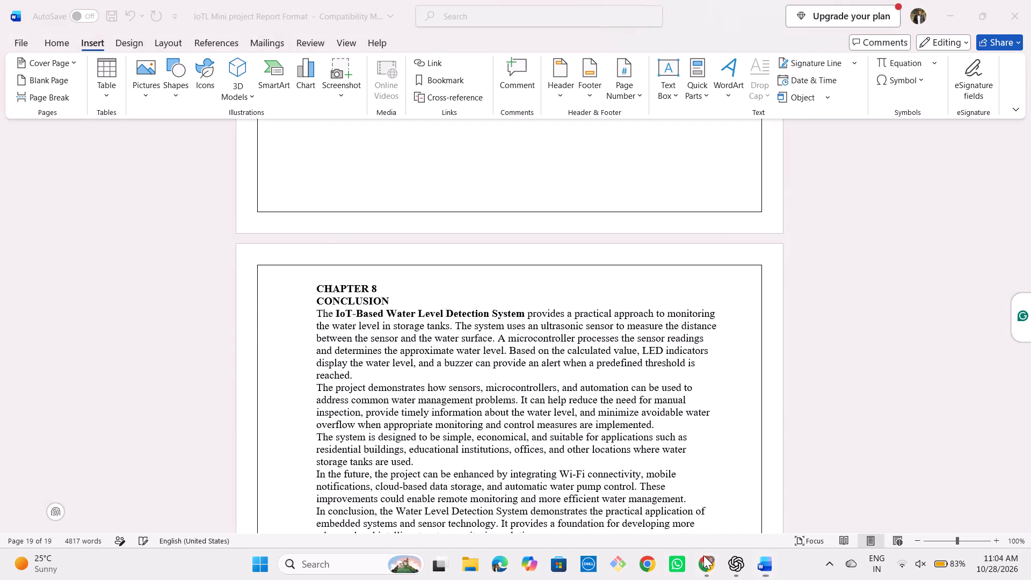
left_click(711, 561)
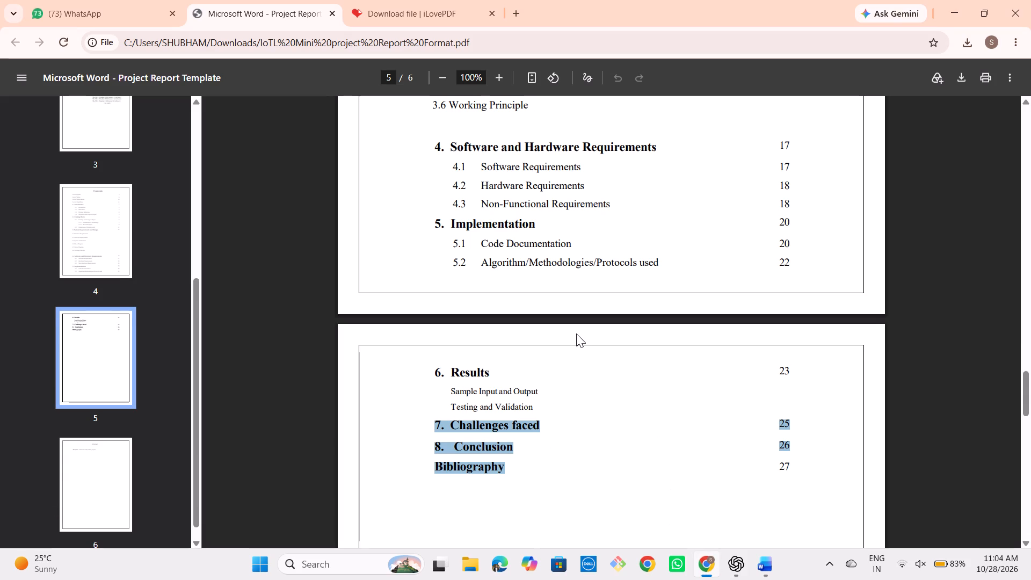
scroll(576, 334, "up", 15)
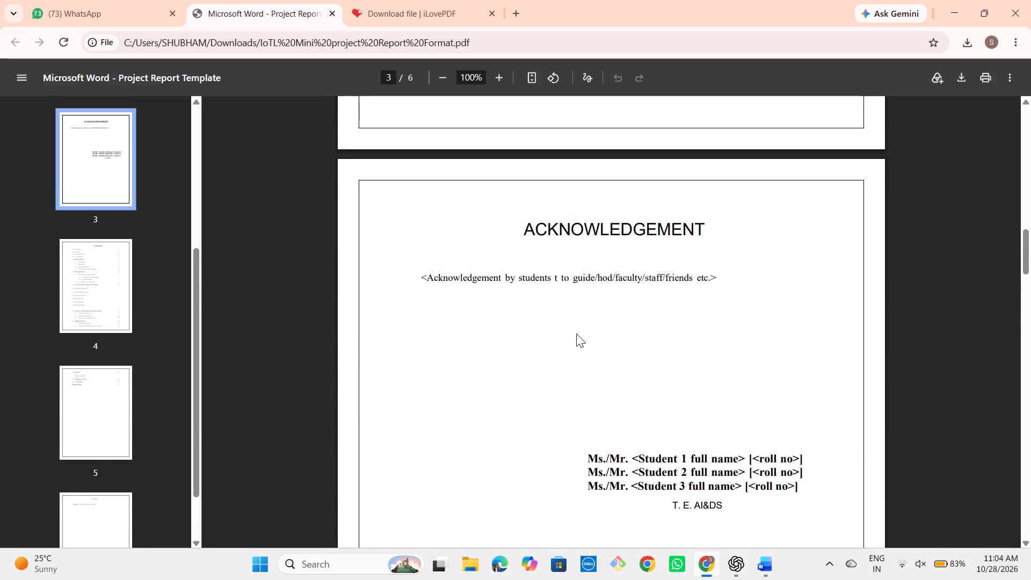
scroll(576, 334, "up", 10)
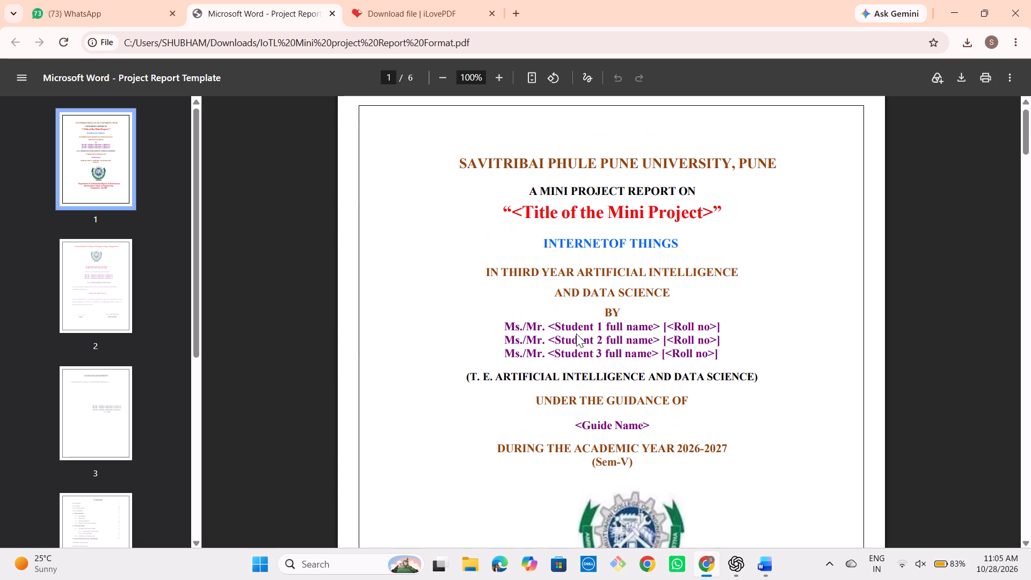
scroll(501, 340, "down", 18)
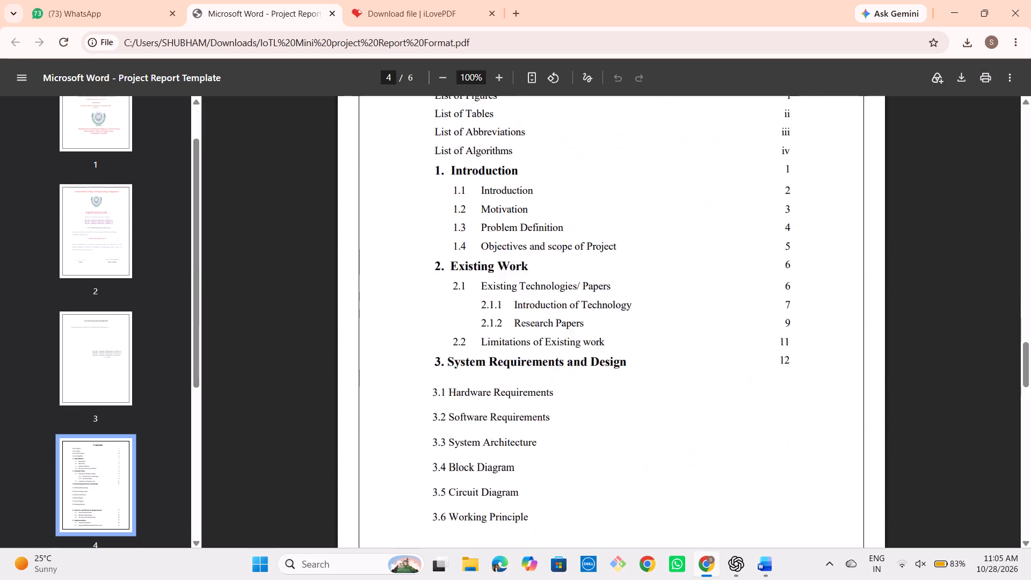
scroll(501, 340, "down", 5)
scroll(501, 340, "left", 1)
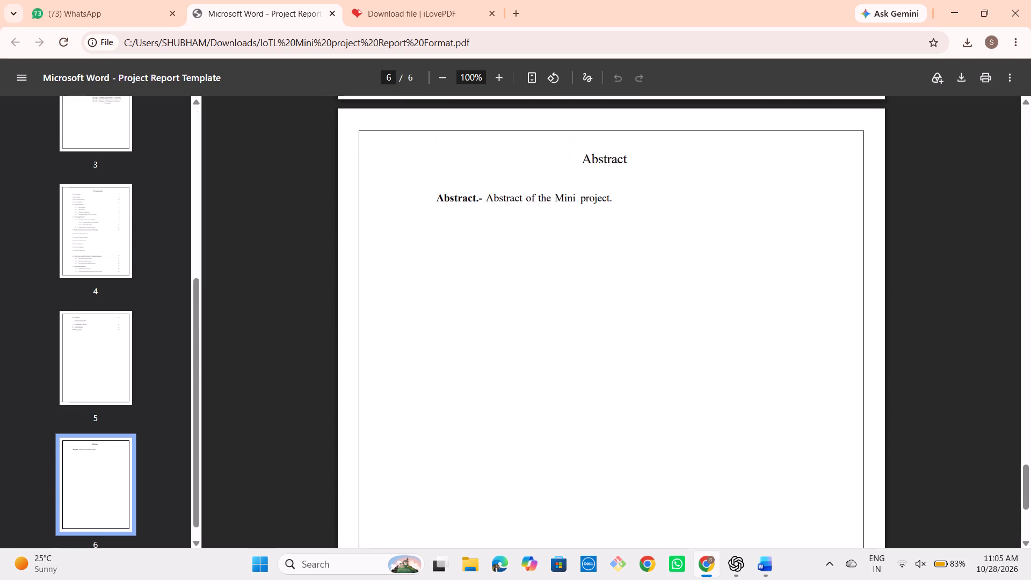
scroll(501, 340, "left", 1)
scroll(501, 340, "down", 17)
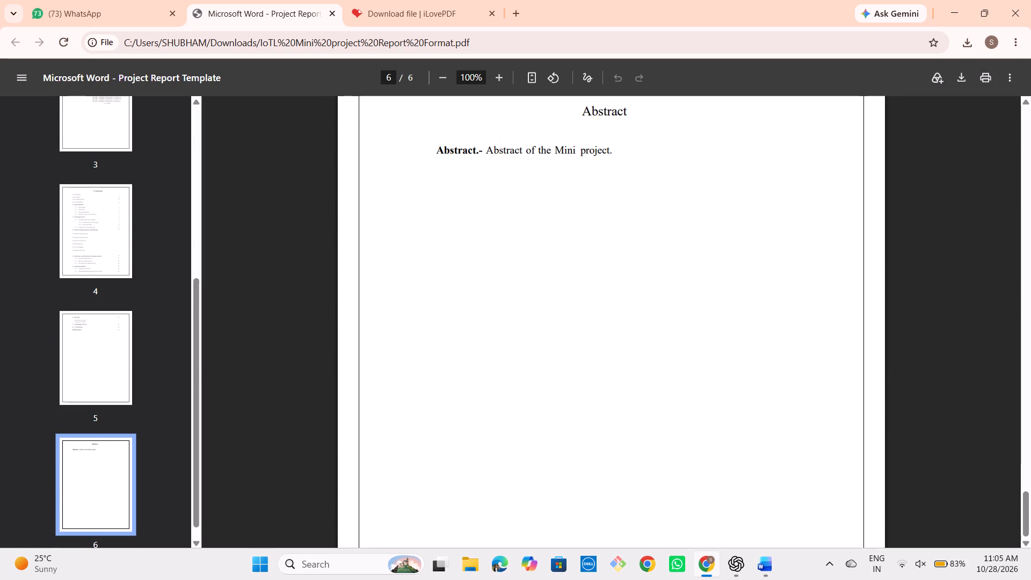
Skim the report format PDF again at reduced zoom, from the title page and certificate to the contents and Abstract.
scroll(501, 340, "down", 4)
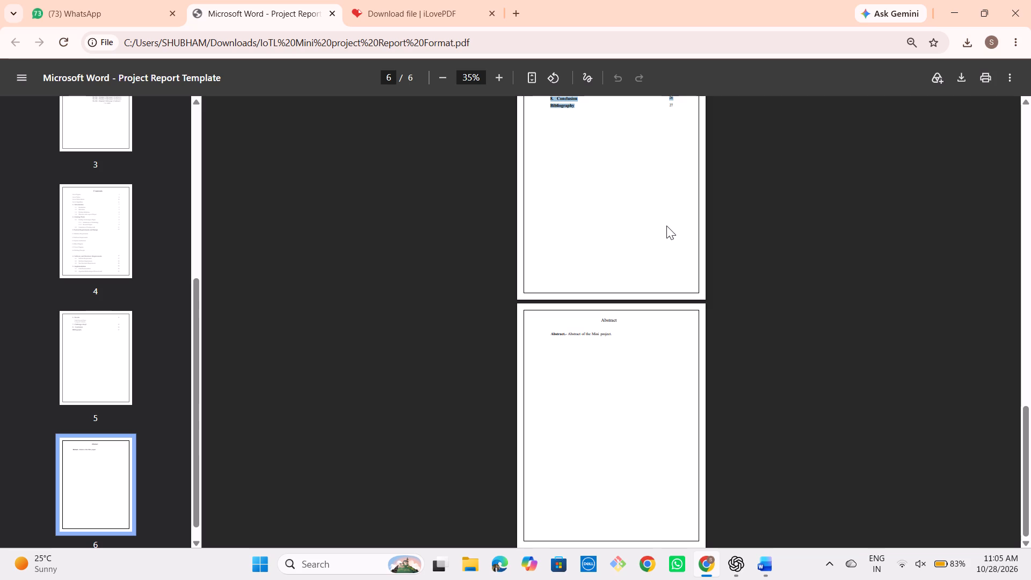
scroll(666, 226, "down", 6)
scroll(666, 226, "up", 14)
scroll(666, 226, "down", 2)
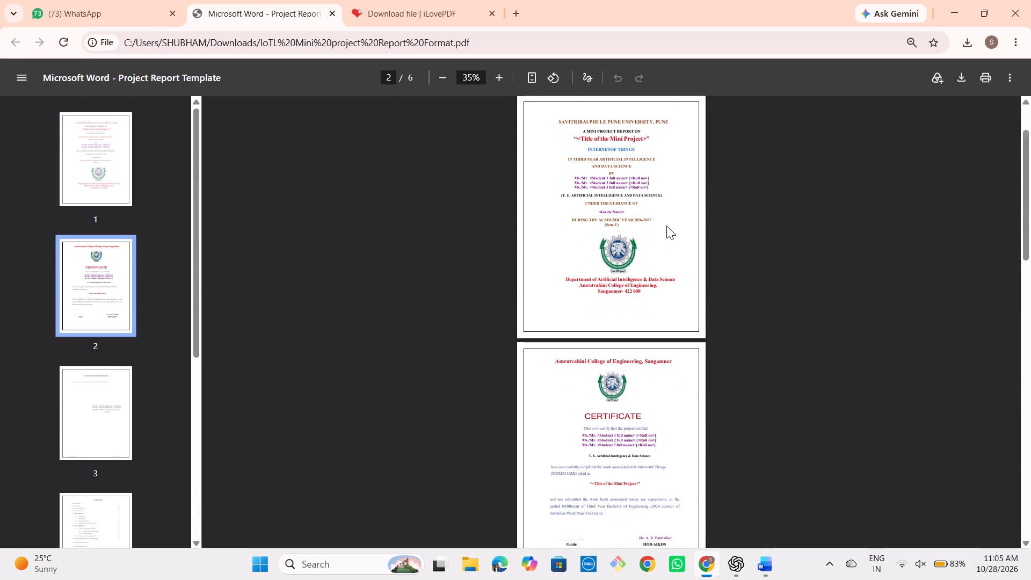
scroll(666, 226, "down", 8)
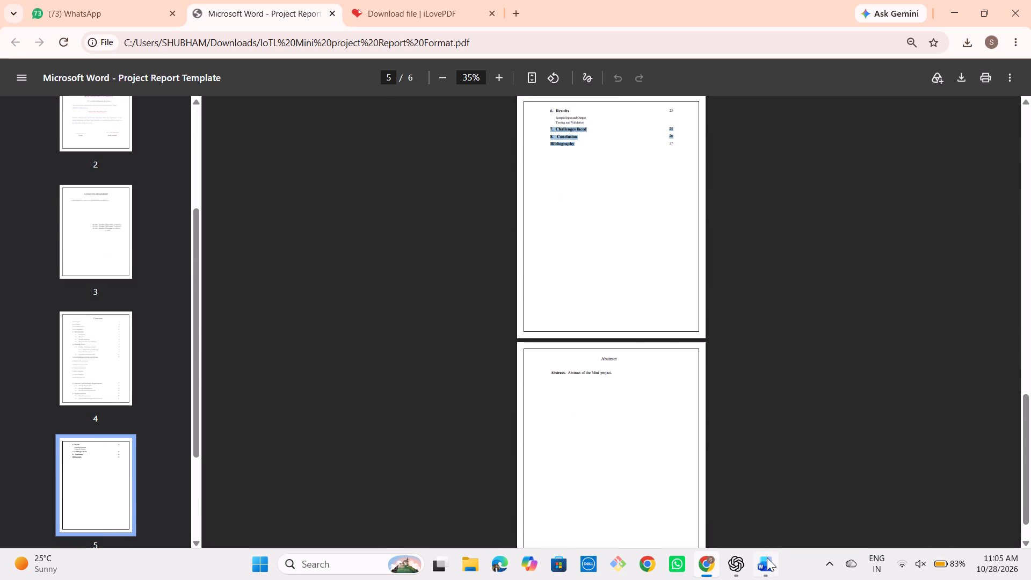
Switch to the Word report and delete the Note paragraph at the end of the Bibliography.
left_click(767, 557)
scroll(479, 333, "down", 11)
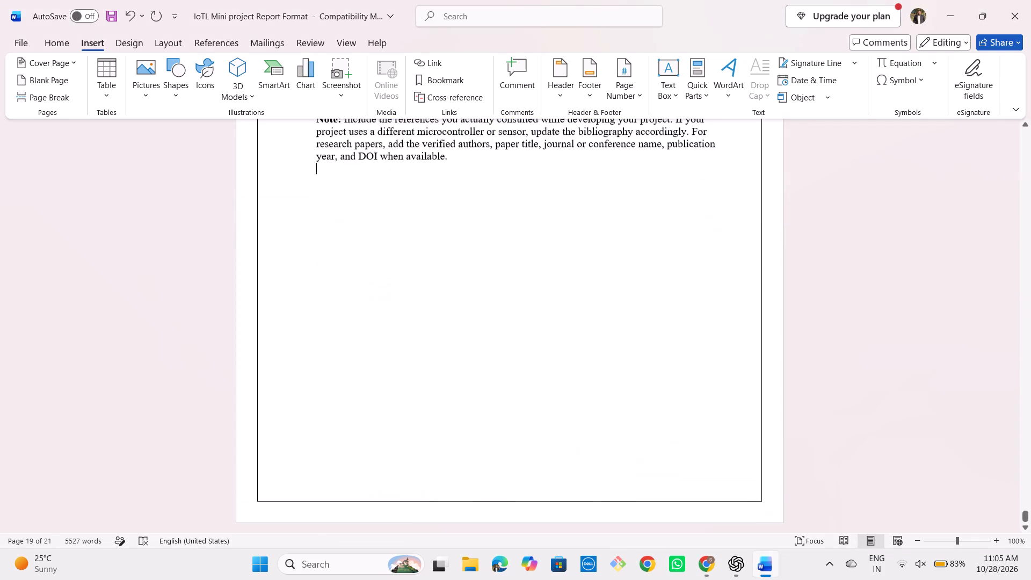
scroll(479, 333, "down", 6)
scroll(389, 177, "up", 1)
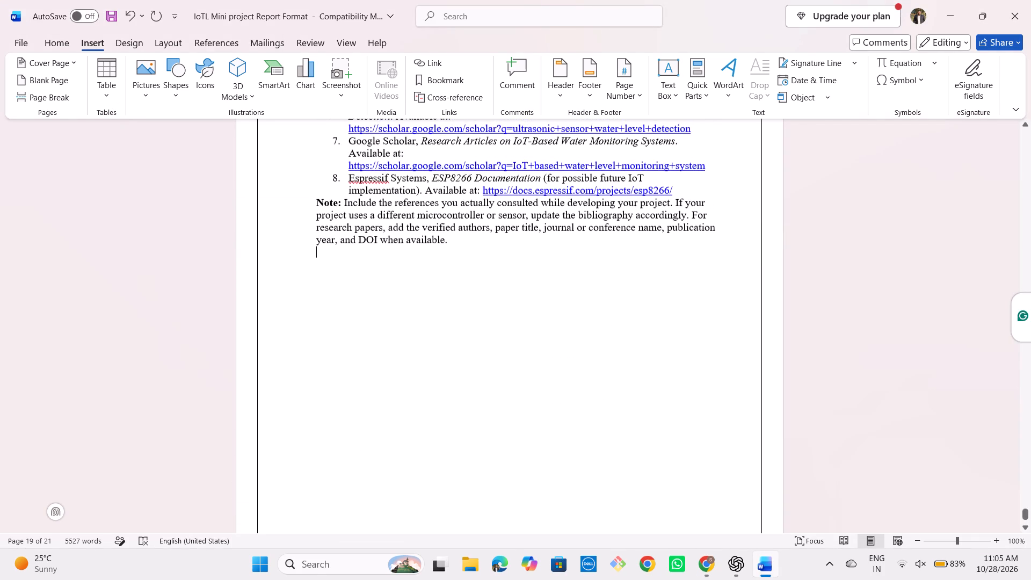
left_click_drag(316, 202, 445, 258)
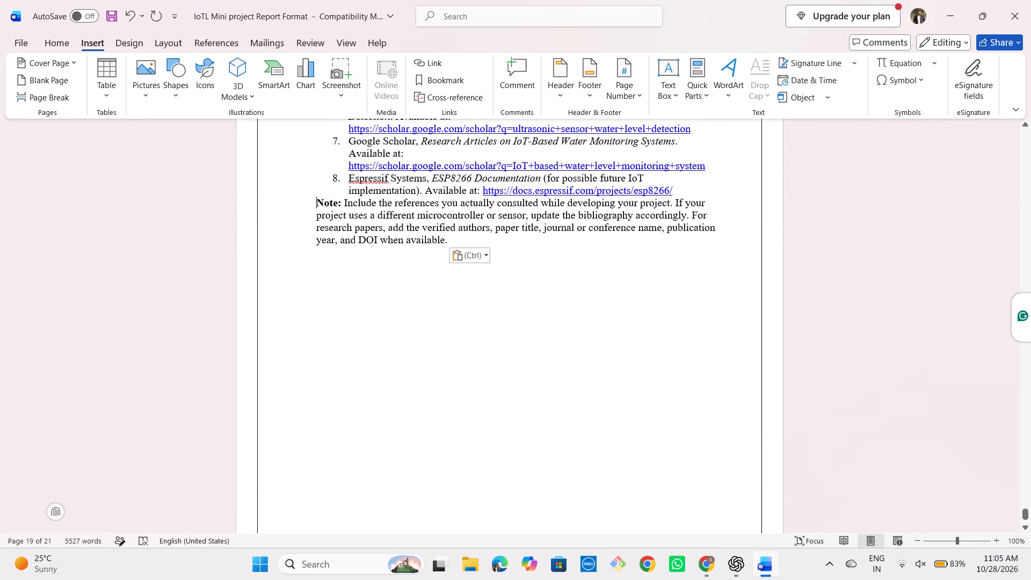
left_click_drag(445, 258, 444, 246)
left_click_drag(316, 196, 439, 236)
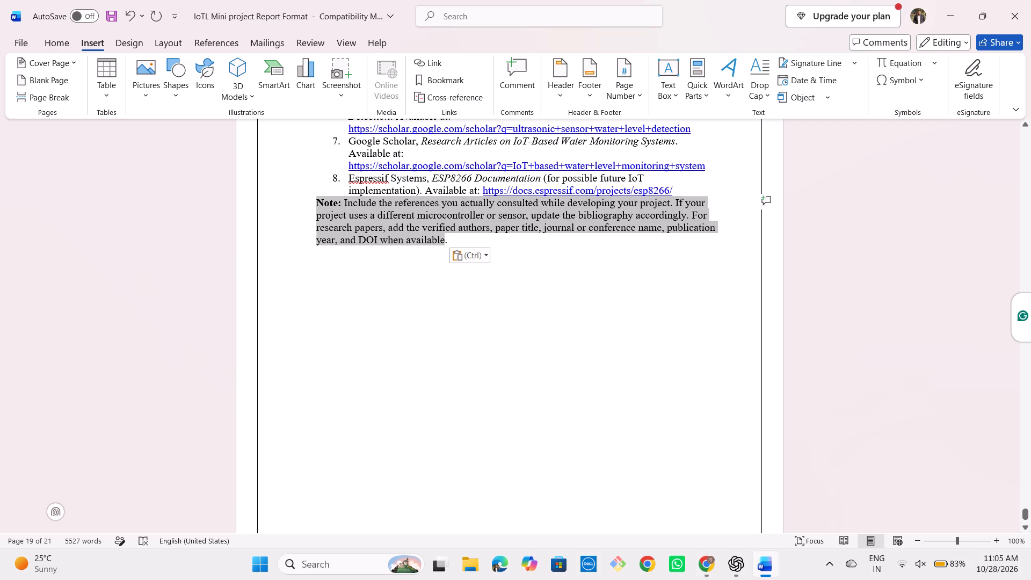
left_click_drag(439, 236, 453, 238)
key("BackSpace")
Add a blank line before the "7. Safety" heading in section 4.3 so it moves onto the following page with its paragraph.
scroll(453, 238, "up", 3)
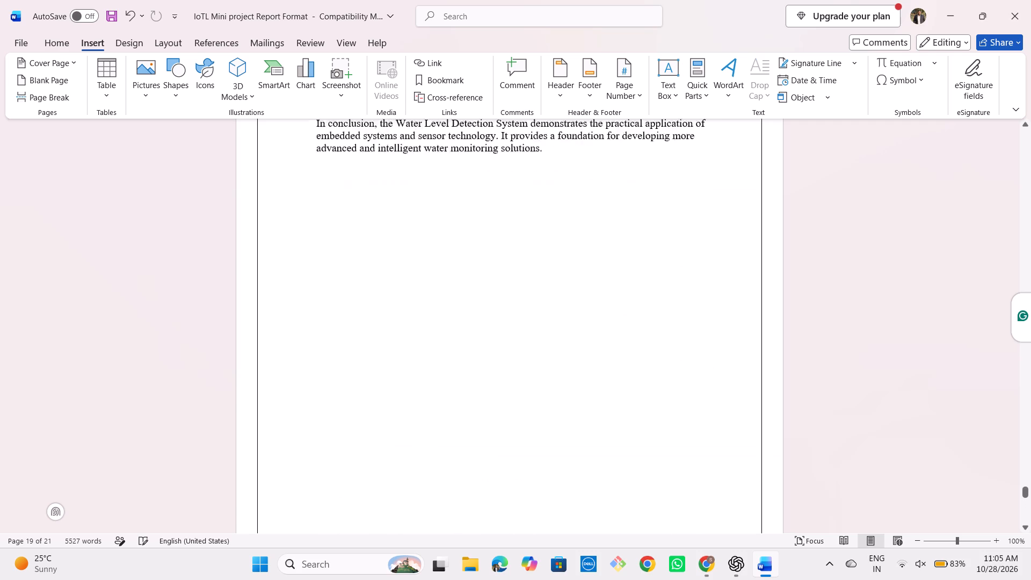
scroll(453, 238, "up", 5)
scroll(392, 353, "up", 4)
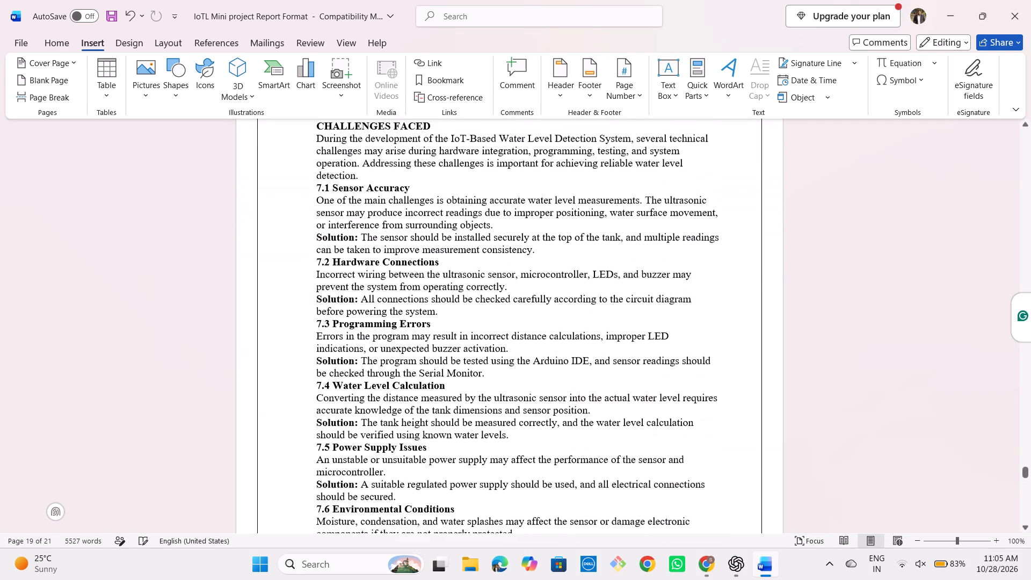
scroll(392, 353, "up", 8)
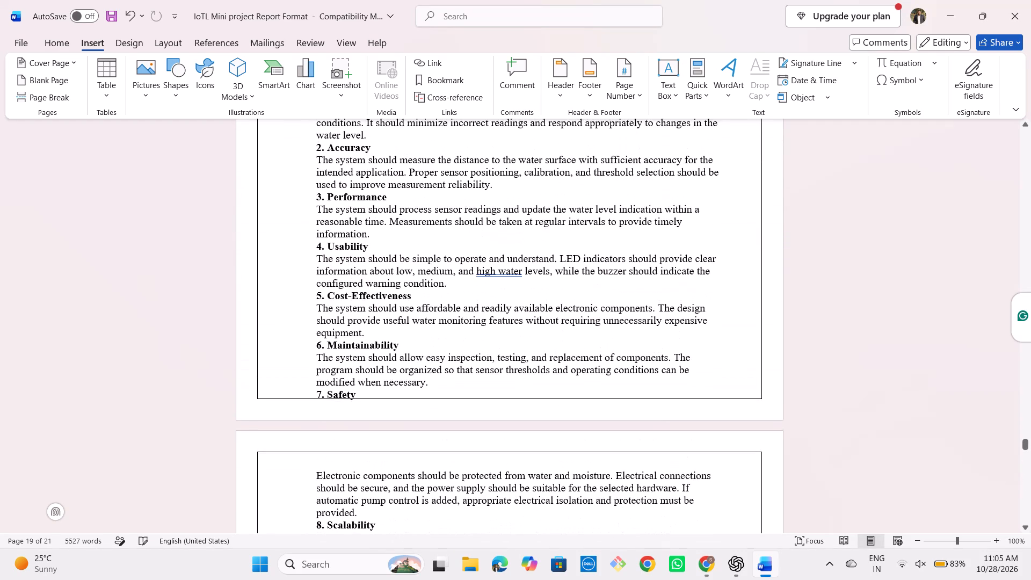
left_click(314, 392)
key("apostrophe")
key("BackSpace")
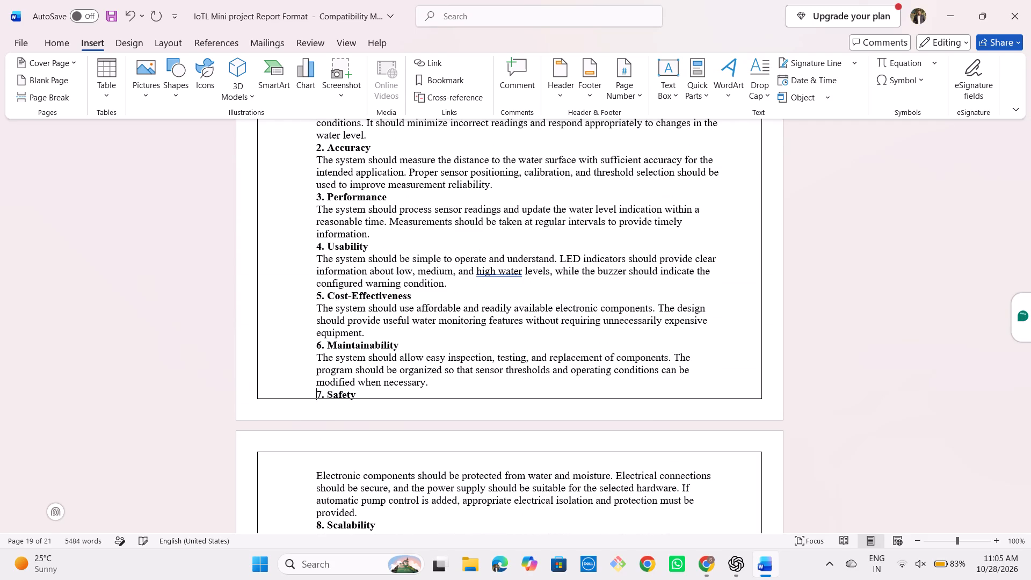
key("Return")
Insert two blank lines before the "Explanation:" heading below the Figure 3.1 block diagram to push it onto the following page.
scroll(314, 392, "up", 3)
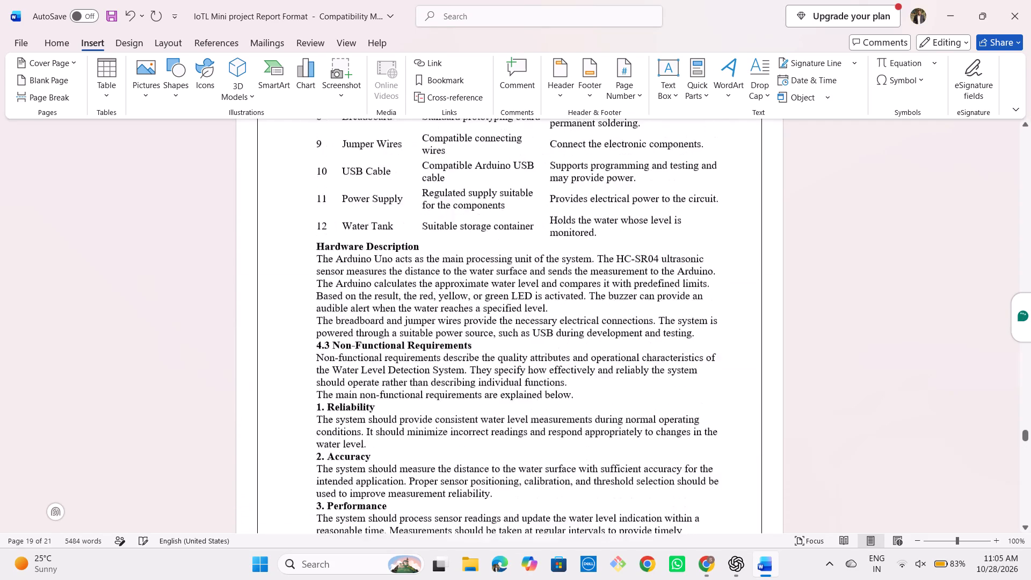
scroll(314, 392, "up", 2)
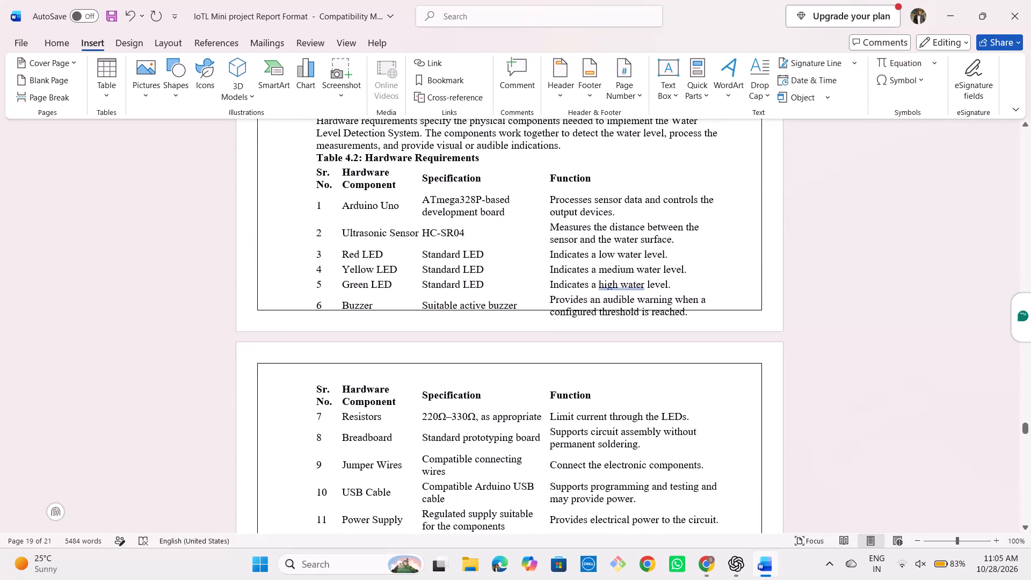
scroll(282, 259, "up", 2)
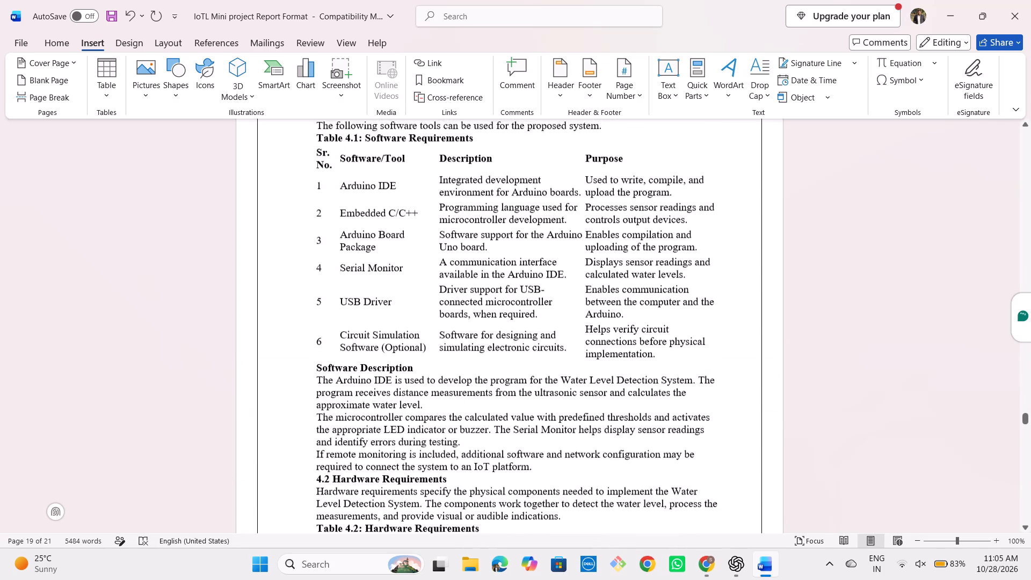
scroll(282, 259, "up", 1)
scroll(396, 270, "up", 2)
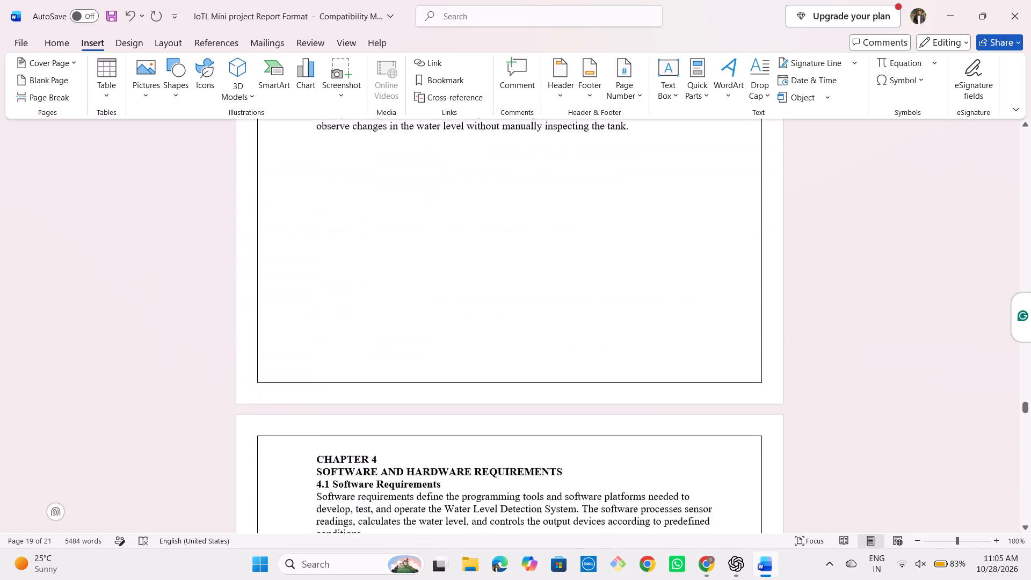
scroll(396, 270, "up", 5)
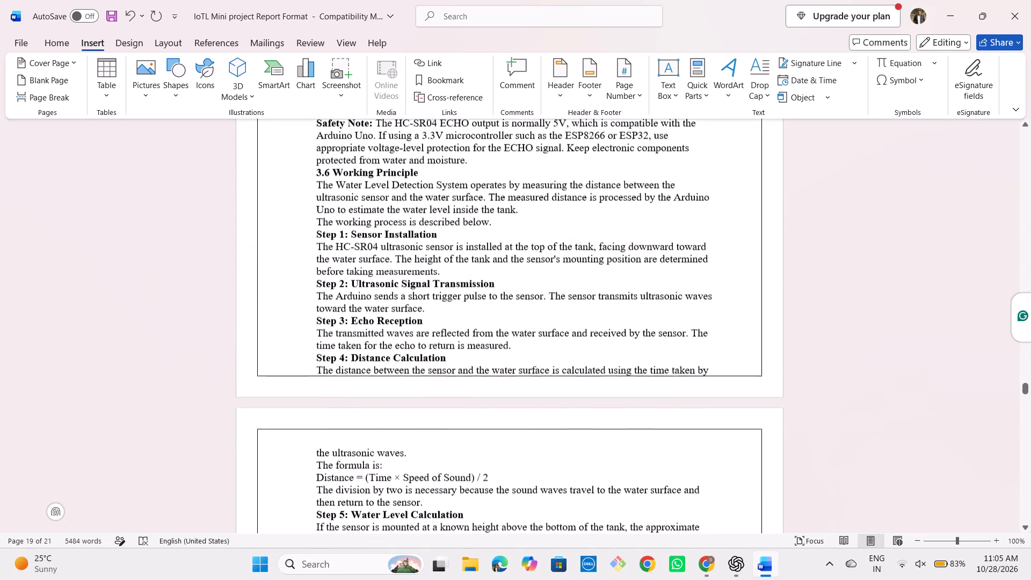
scroll(396, 270, "up", 5)
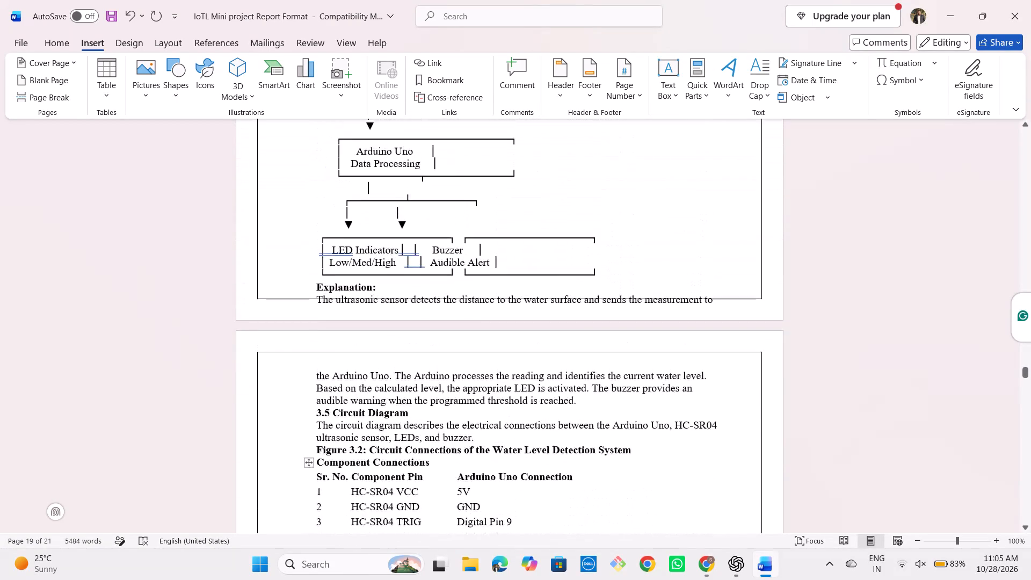
scroll(396, 270, "up", 2)
scroll(396, 270, "down", 3)
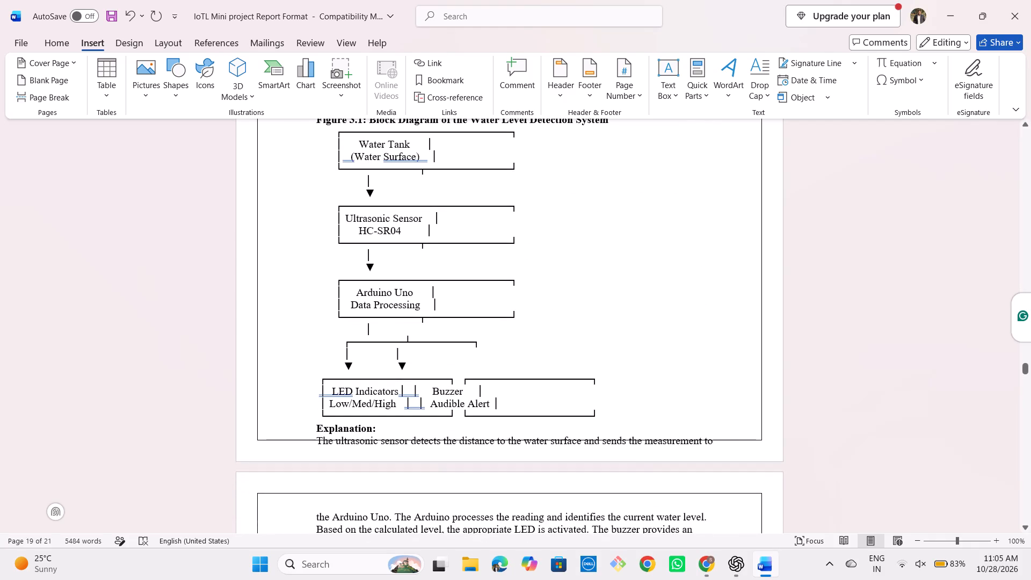
left_click(317, 430)
key("Return")
key("Return")
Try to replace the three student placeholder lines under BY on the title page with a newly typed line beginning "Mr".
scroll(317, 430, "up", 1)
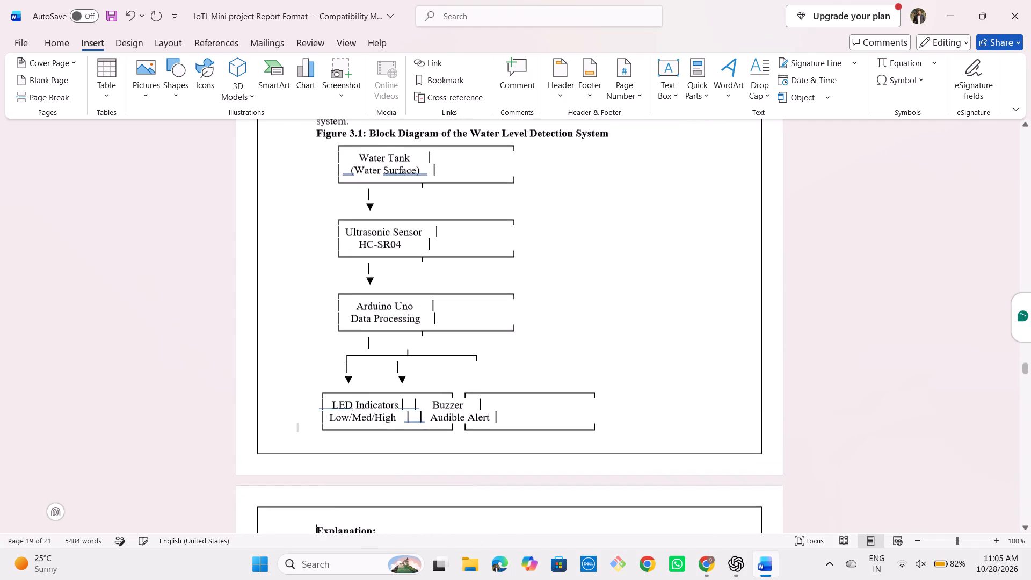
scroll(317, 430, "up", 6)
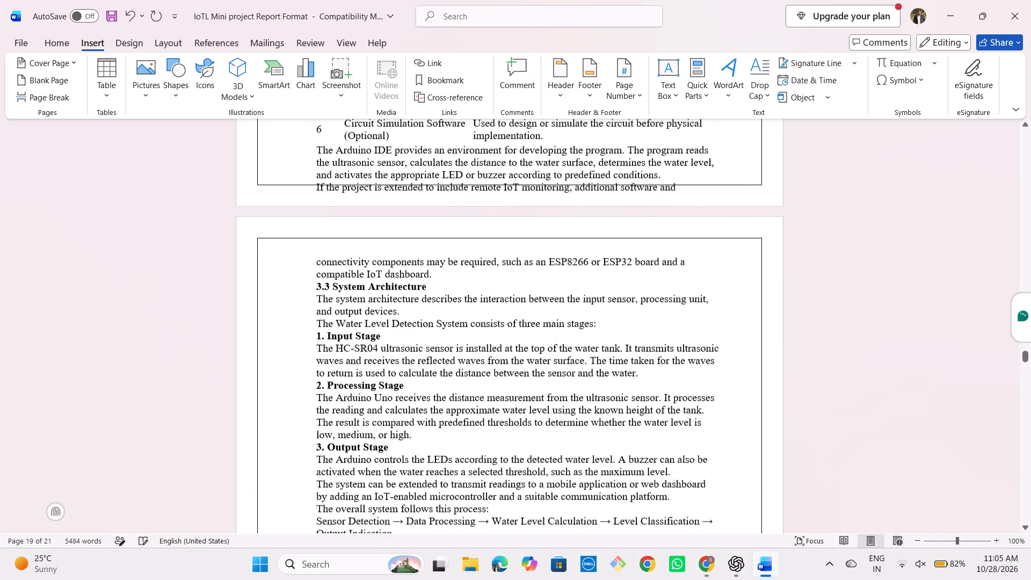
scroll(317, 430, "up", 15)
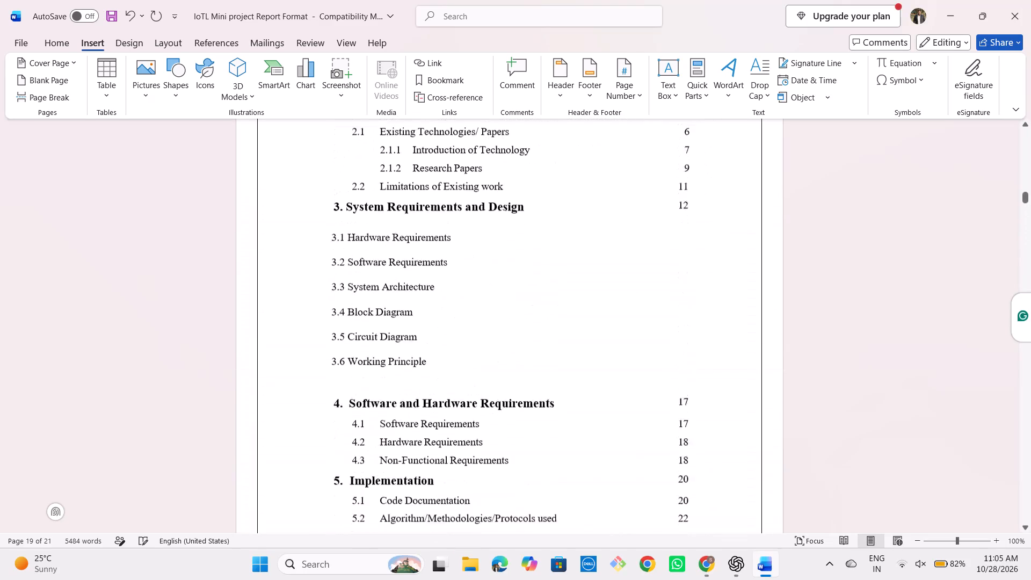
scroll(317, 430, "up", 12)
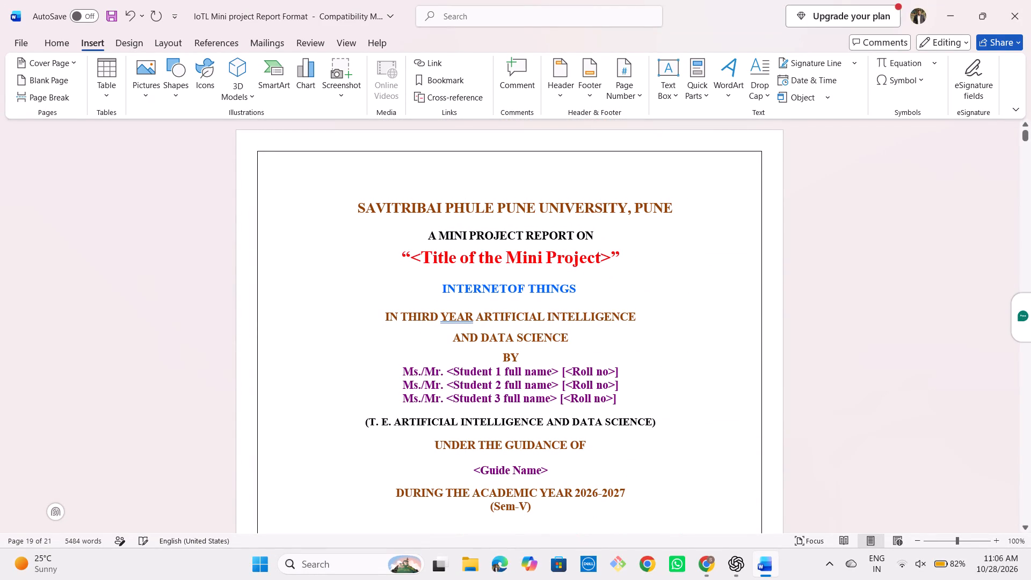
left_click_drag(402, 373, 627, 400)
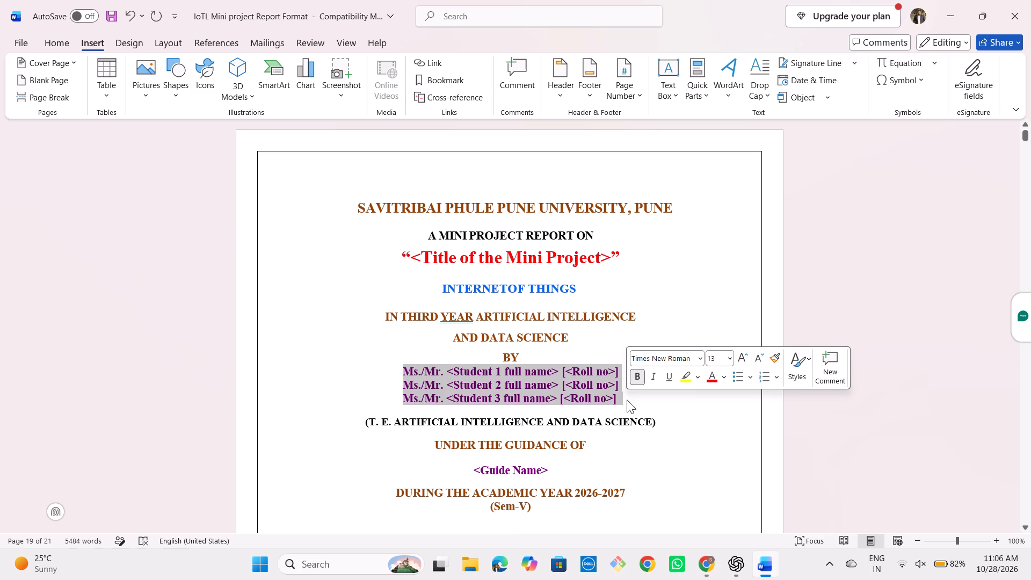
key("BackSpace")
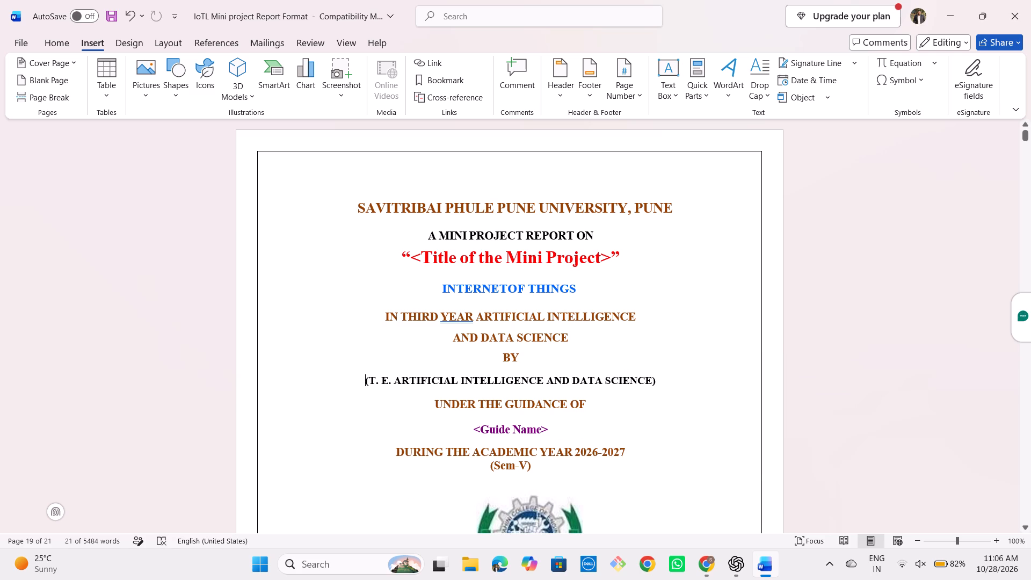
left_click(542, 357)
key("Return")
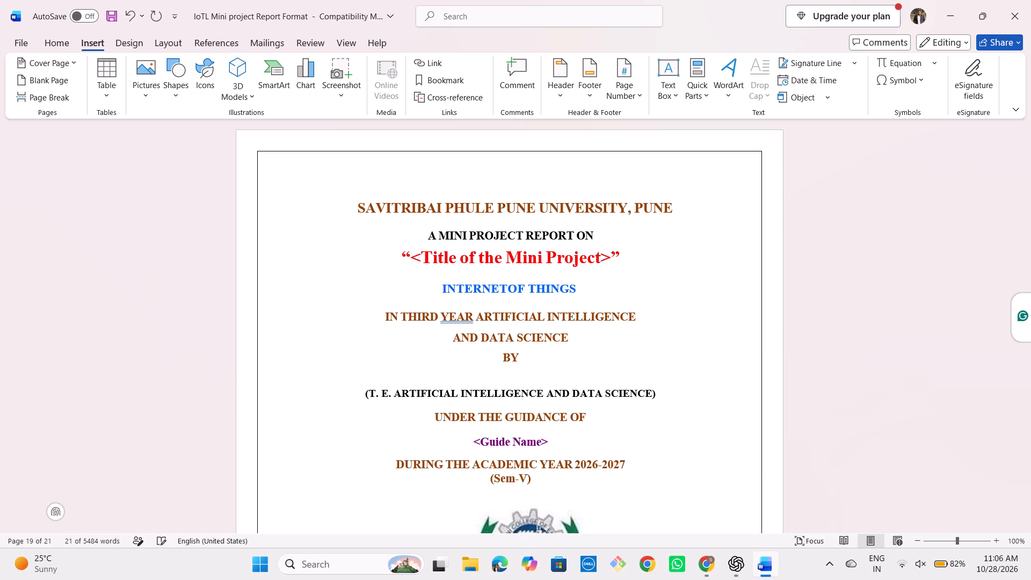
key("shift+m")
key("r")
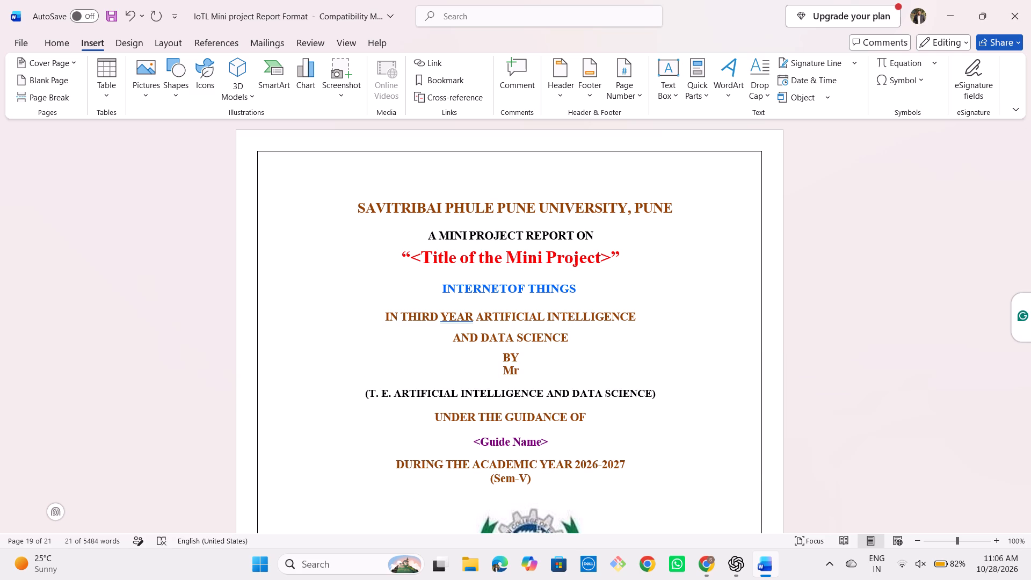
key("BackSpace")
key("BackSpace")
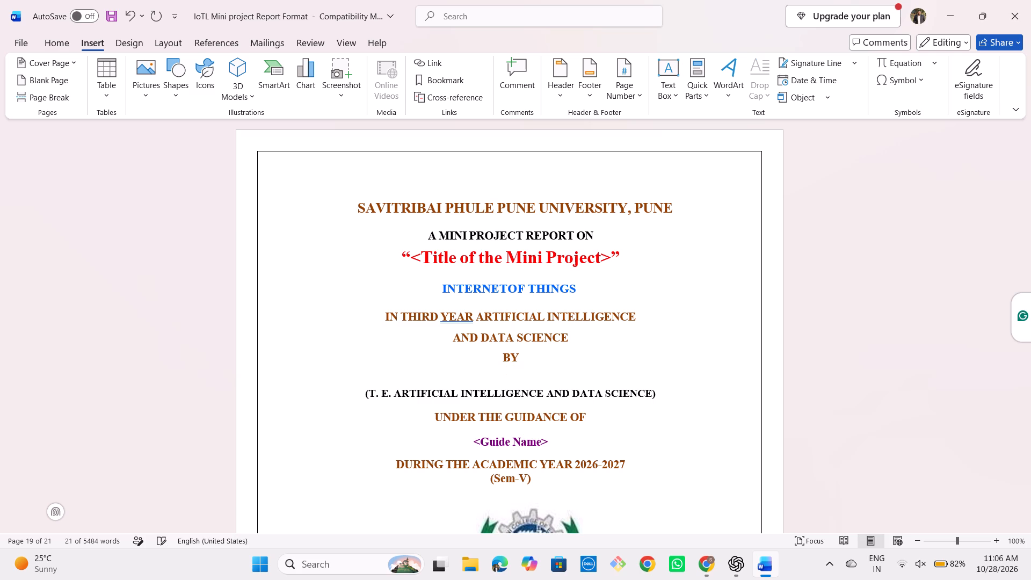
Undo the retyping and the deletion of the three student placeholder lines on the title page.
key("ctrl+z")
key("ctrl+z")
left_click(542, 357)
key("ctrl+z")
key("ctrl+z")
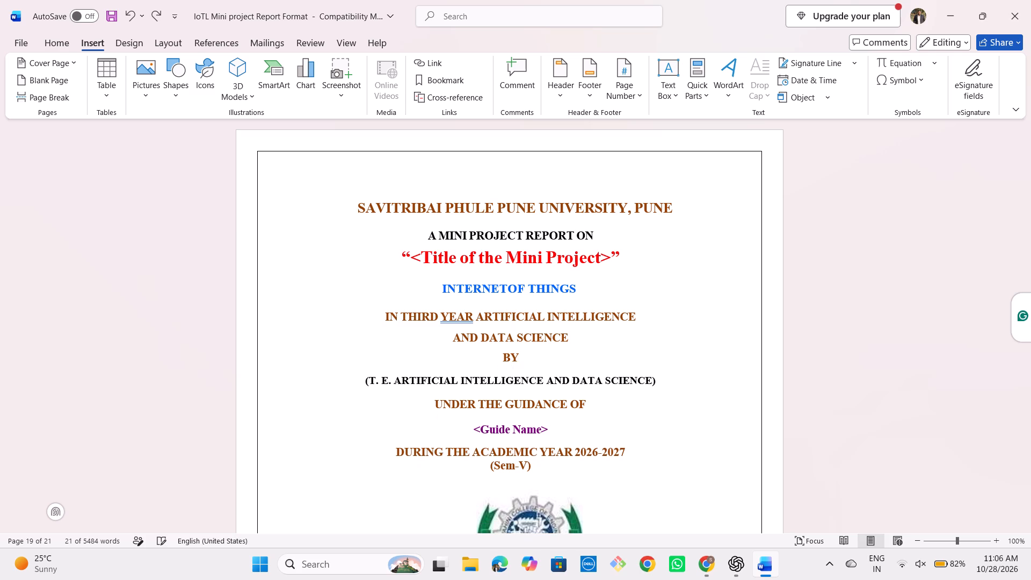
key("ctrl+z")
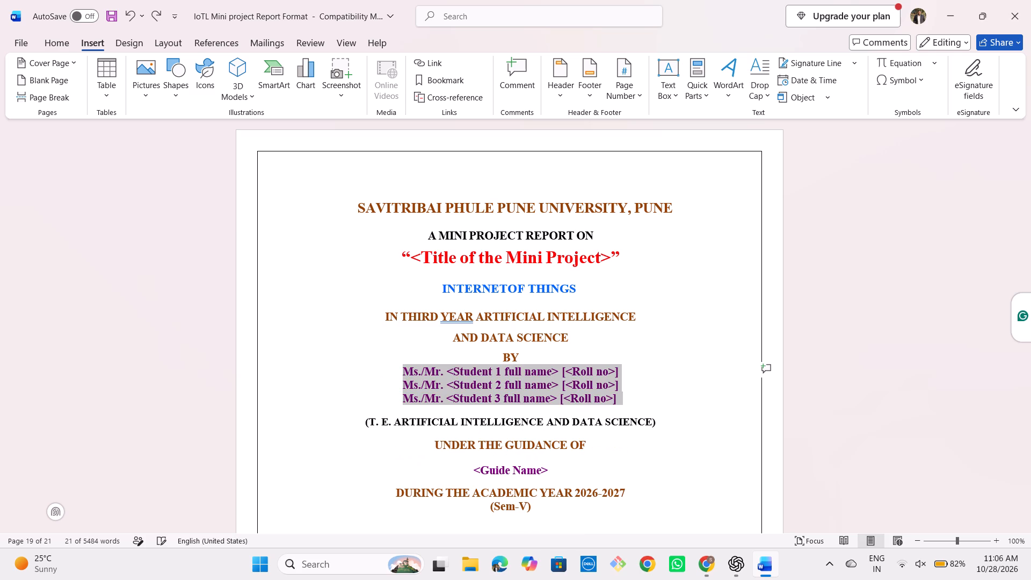
Replace the student placeholder lines under BY on the title page with the five students' names and bracketed roll numbers.
left_click(515, 406)
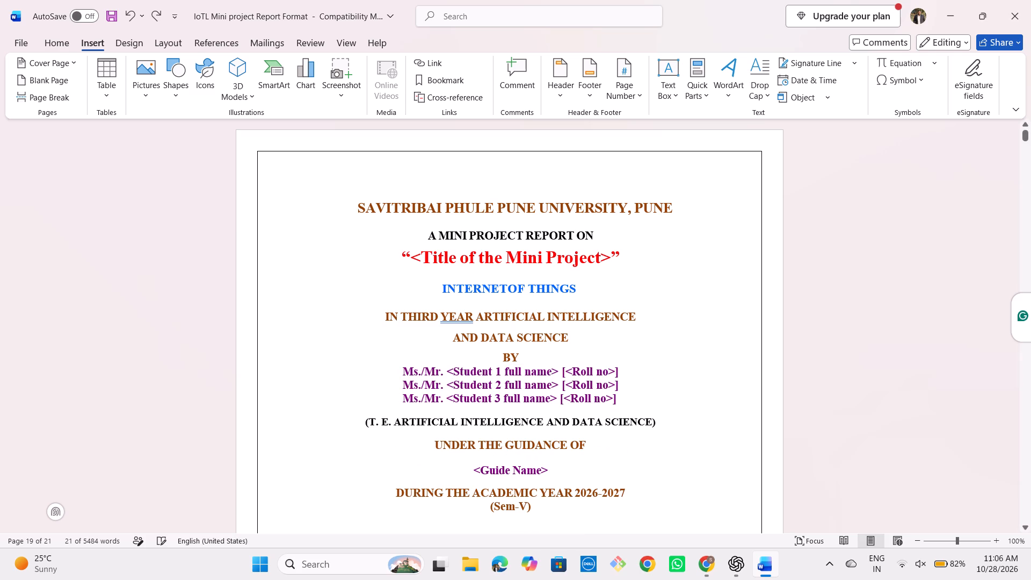
left_click(560, 372)
left_click_drag(403, 373, 425, 372)
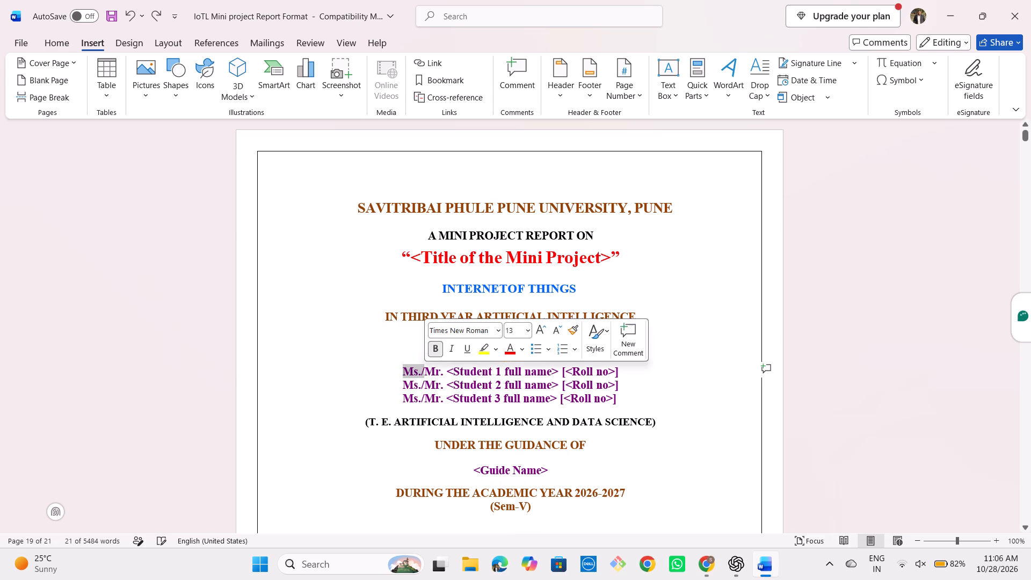
key("BackSpace")
left_click_drag(434, 372, 560, 368)
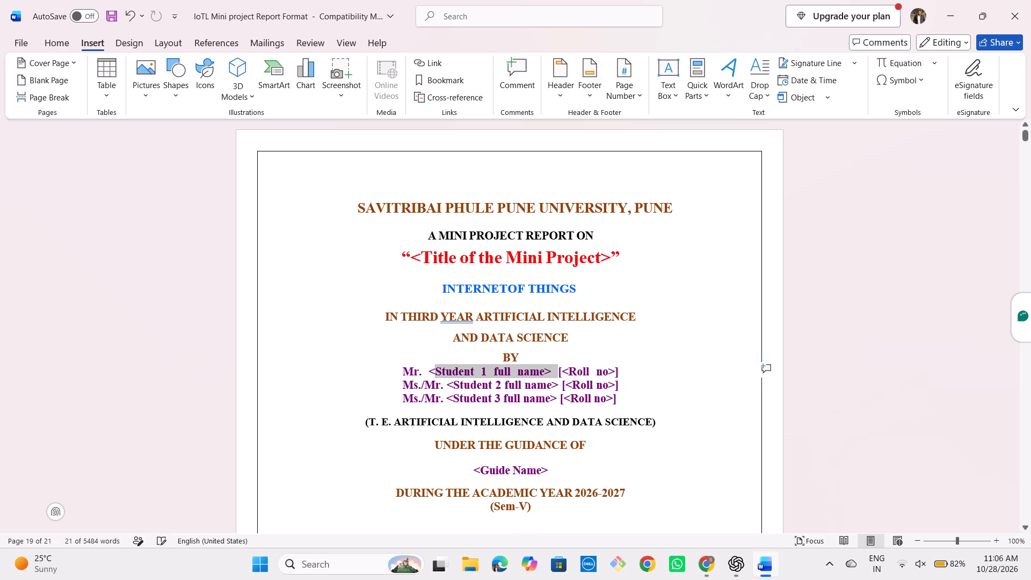
Replace the Student 1 placeholder after "Mr." under BY with the first student's full name and bracketed roll number on its own line.
left_click_drag(560, 368, 555, 369)
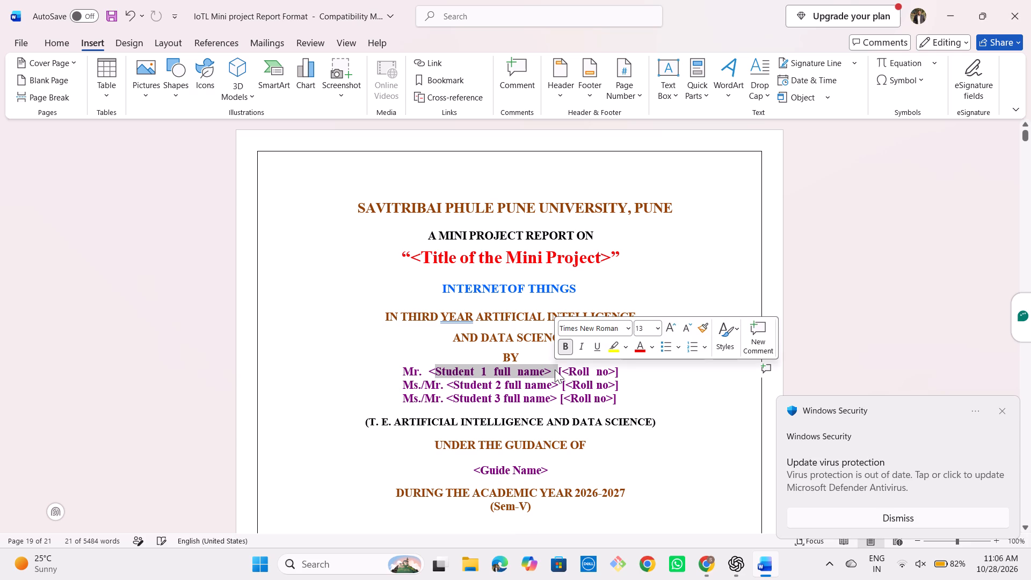
key("BackSpace")
key("BackSpace")
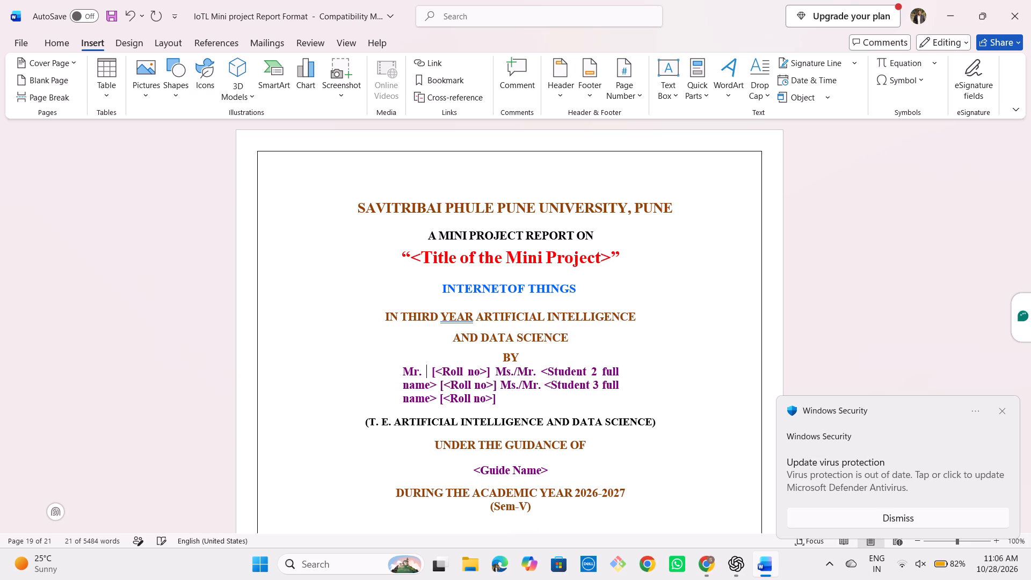
key("Return")
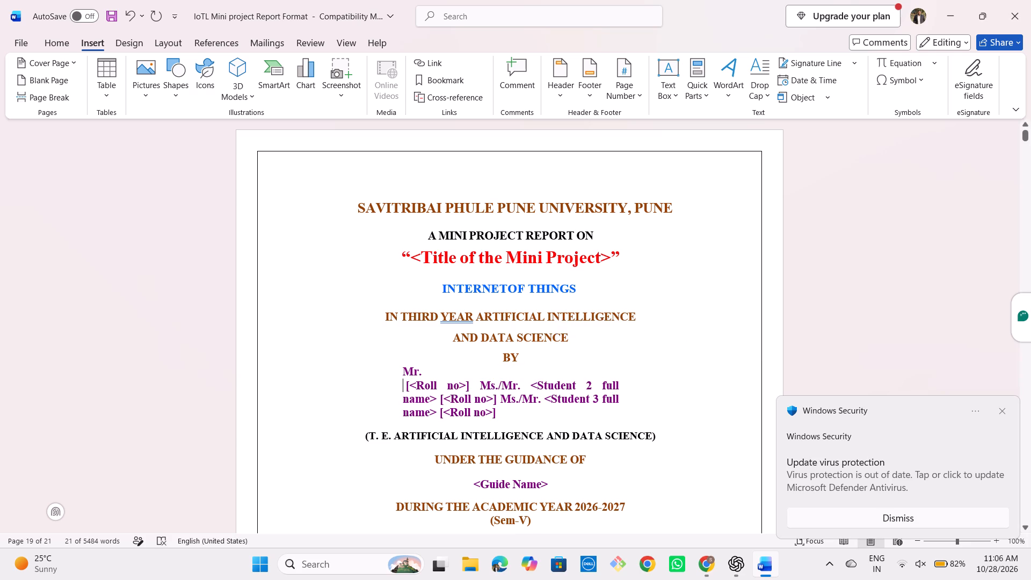
left_click(440, 371)
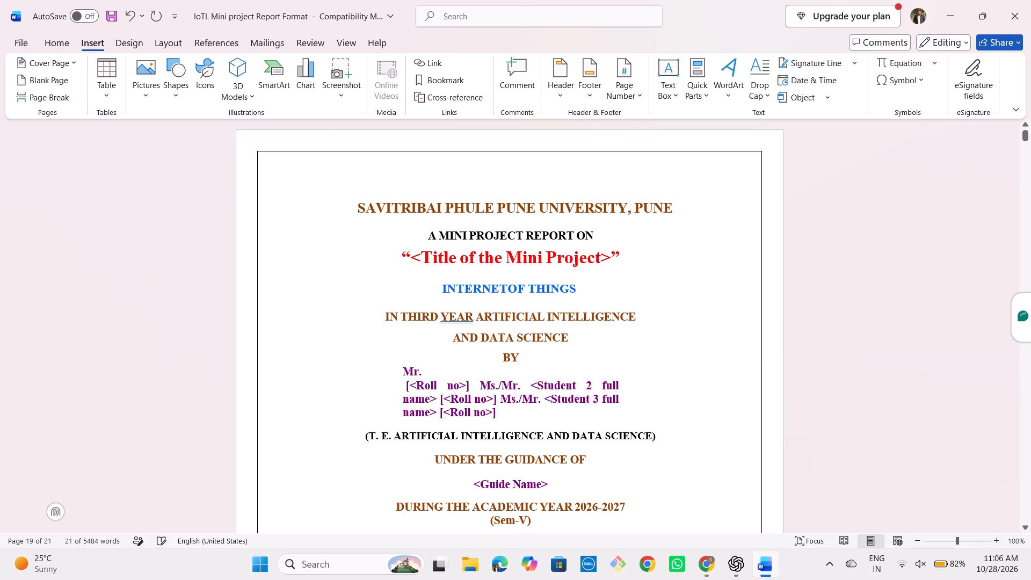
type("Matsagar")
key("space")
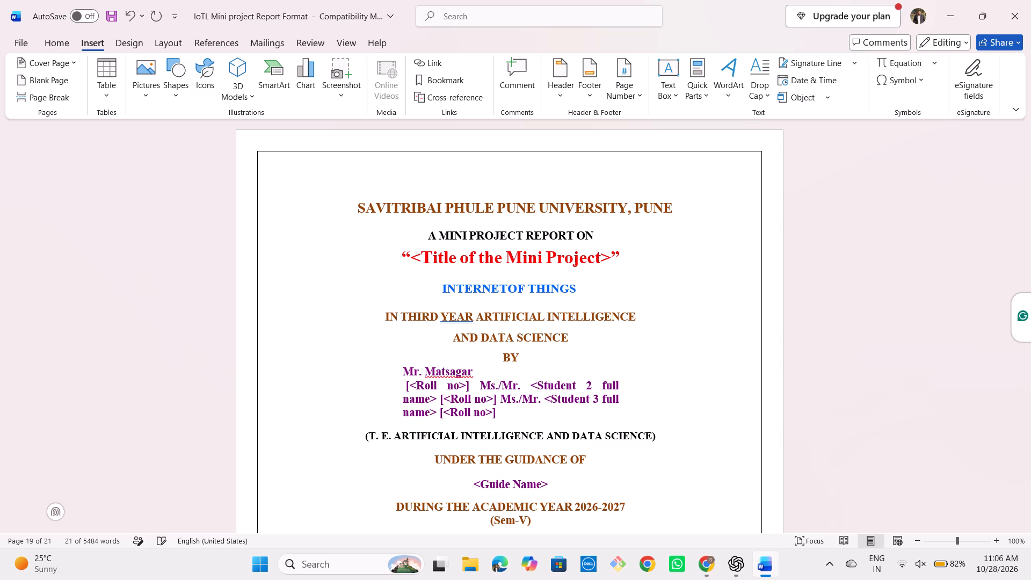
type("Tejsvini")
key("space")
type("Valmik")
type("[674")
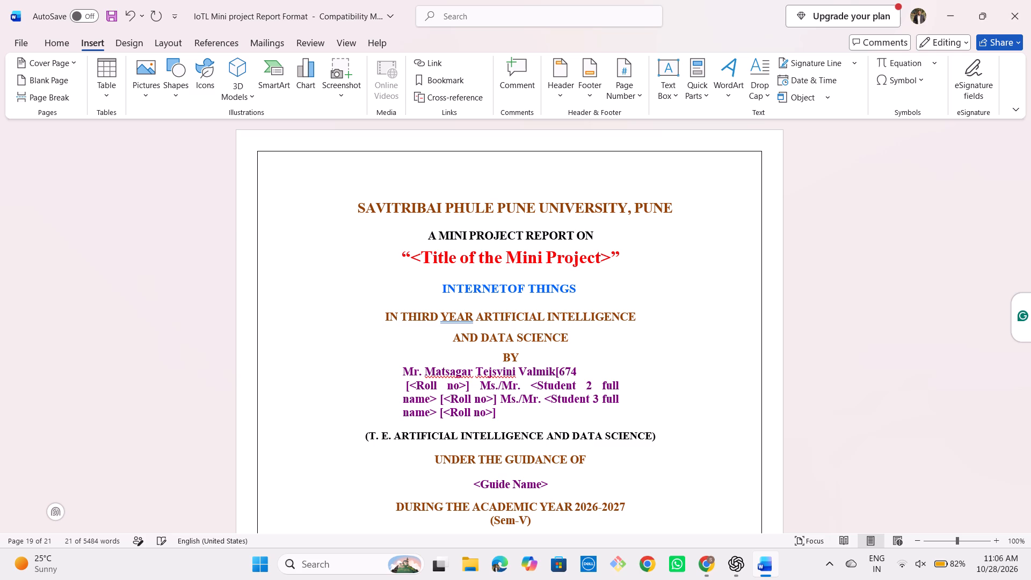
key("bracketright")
Delete the leftover roll number and Student 2 and Student 3 placeholder text below the first student's line.
left_click_drag(406, 383, 512, 422)
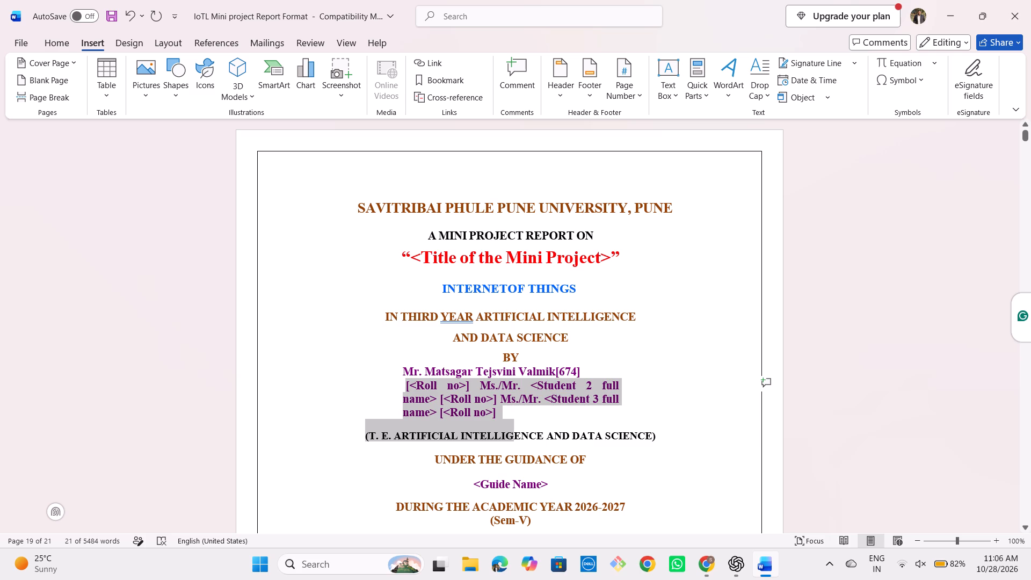
left_click(412, 384)
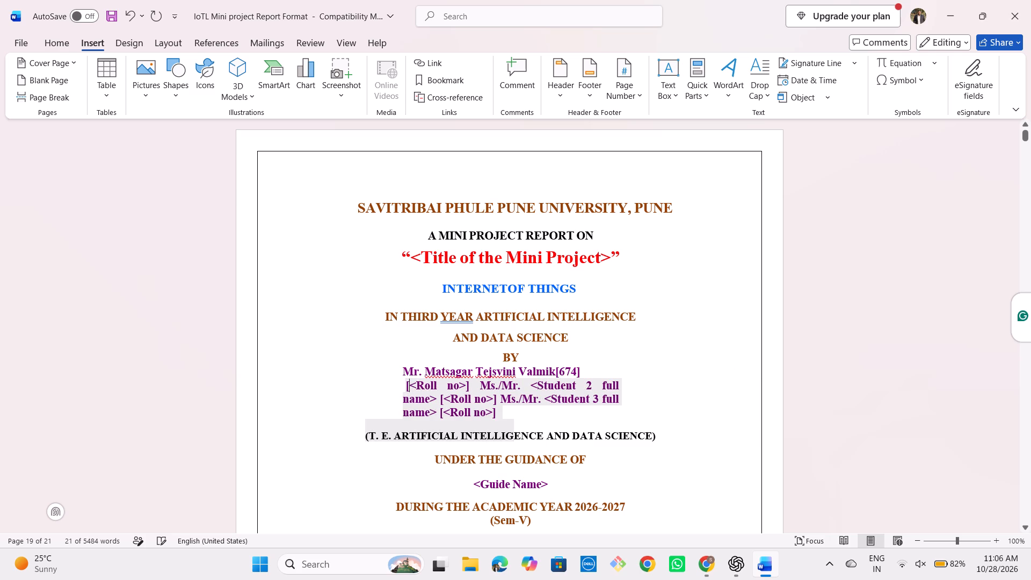
left_click_drag(405, 381, 503, 413)
key("BackSpace")
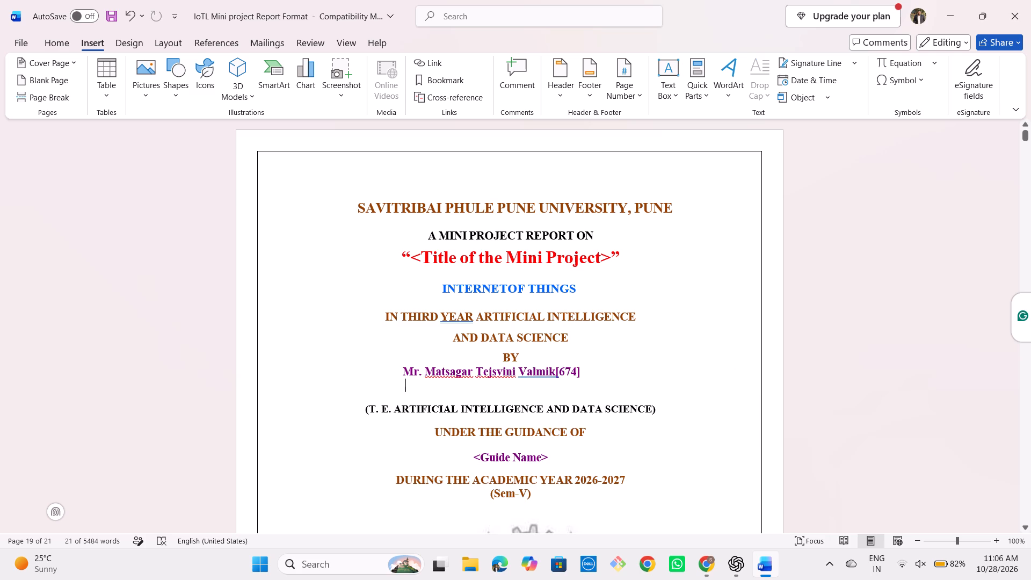
Change the first student's title to "Ms." on the title page.
left_click(417, 373)
key("BackSpace")
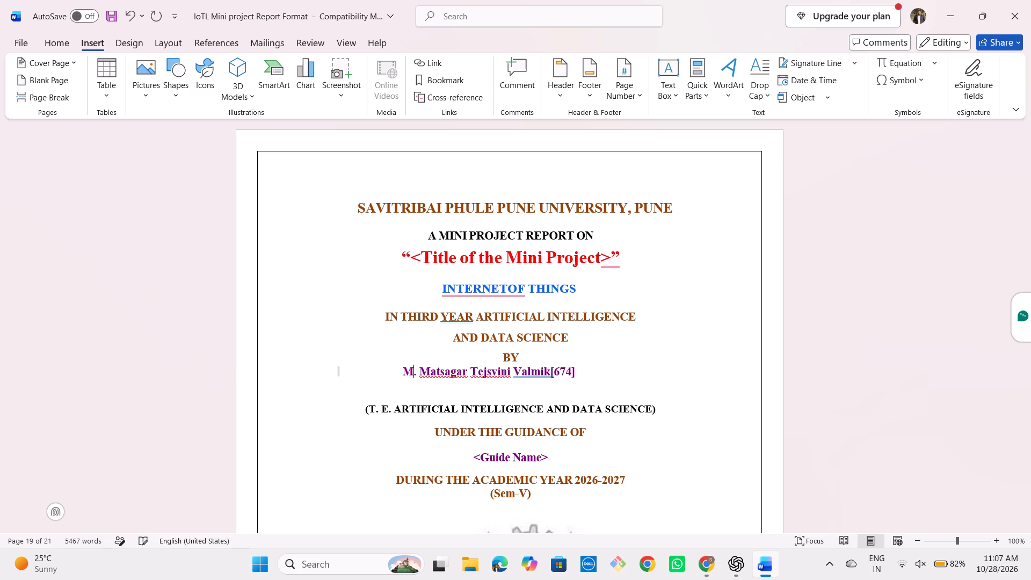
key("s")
Add a line below the first student with "Ms.", the second student's full name and bracketed roll number.
left_click(586, 377)
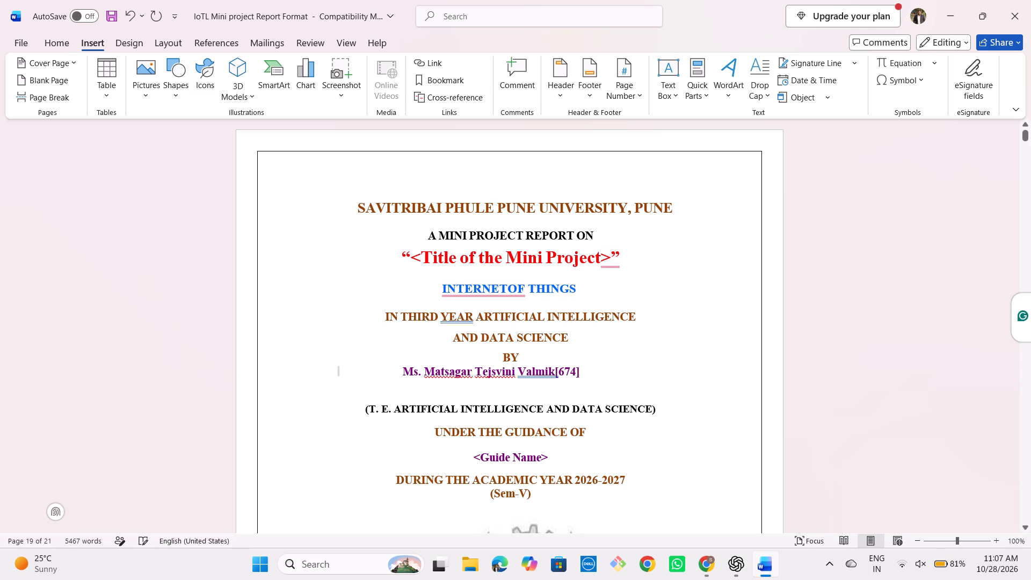
key("Return")
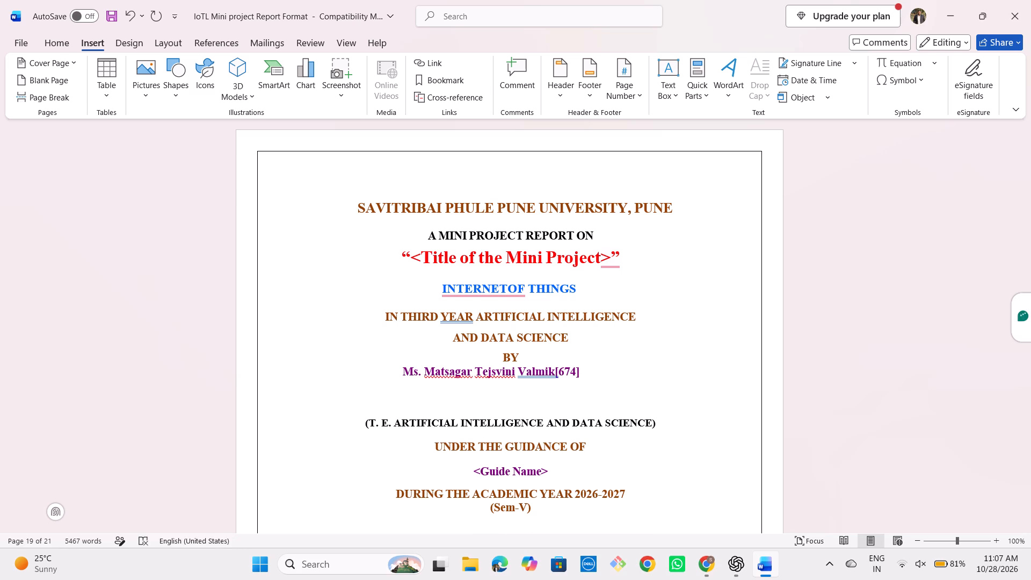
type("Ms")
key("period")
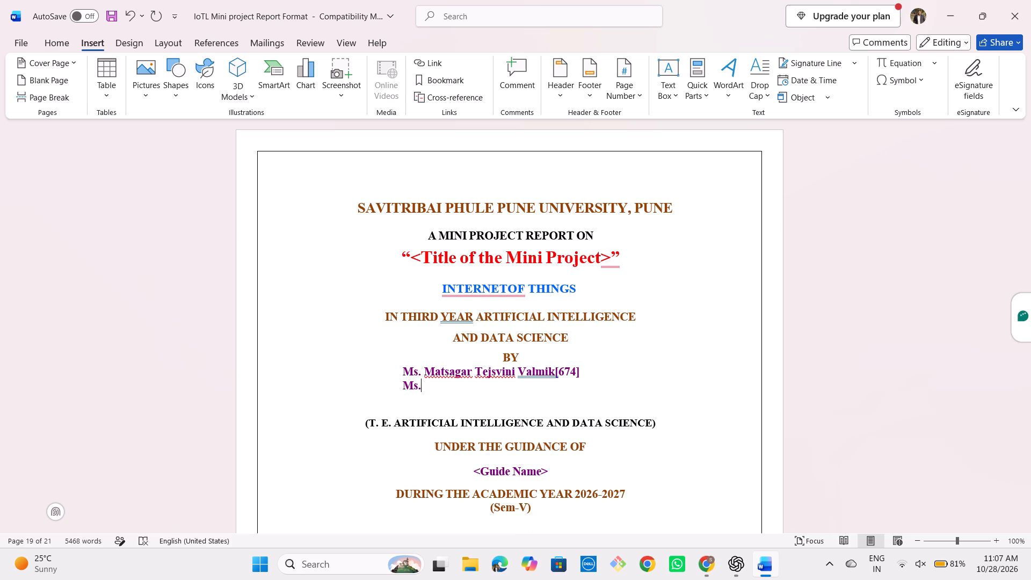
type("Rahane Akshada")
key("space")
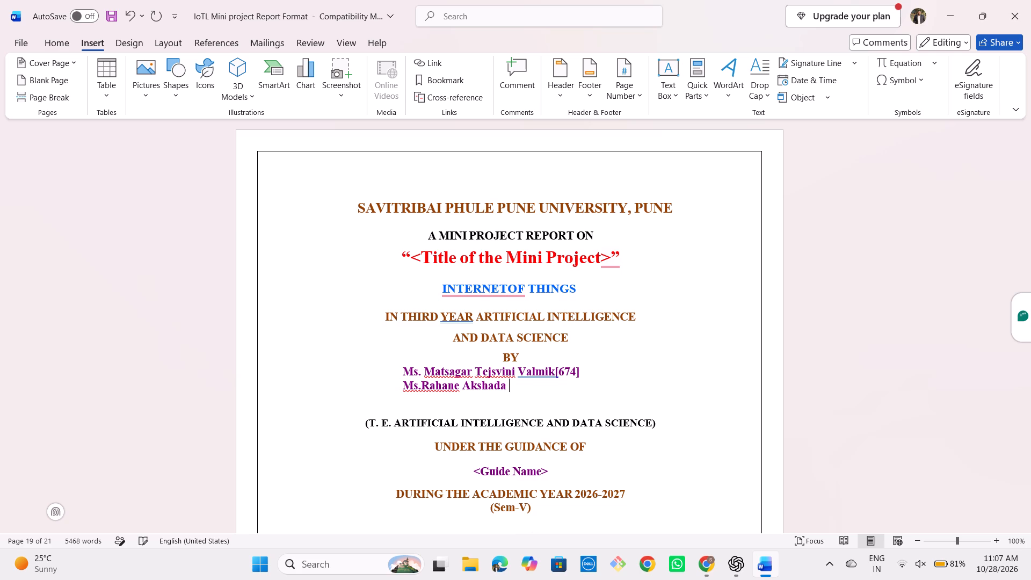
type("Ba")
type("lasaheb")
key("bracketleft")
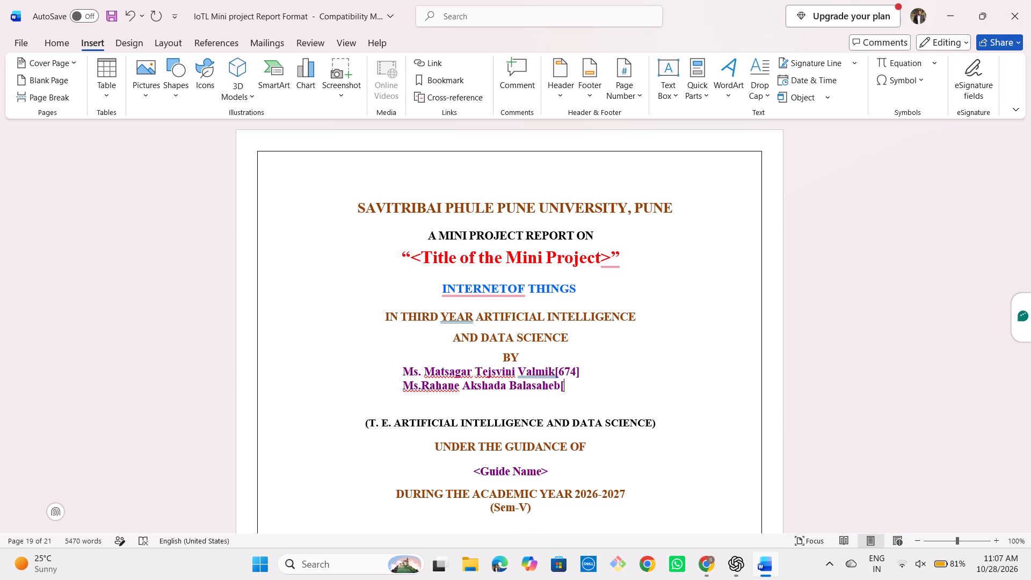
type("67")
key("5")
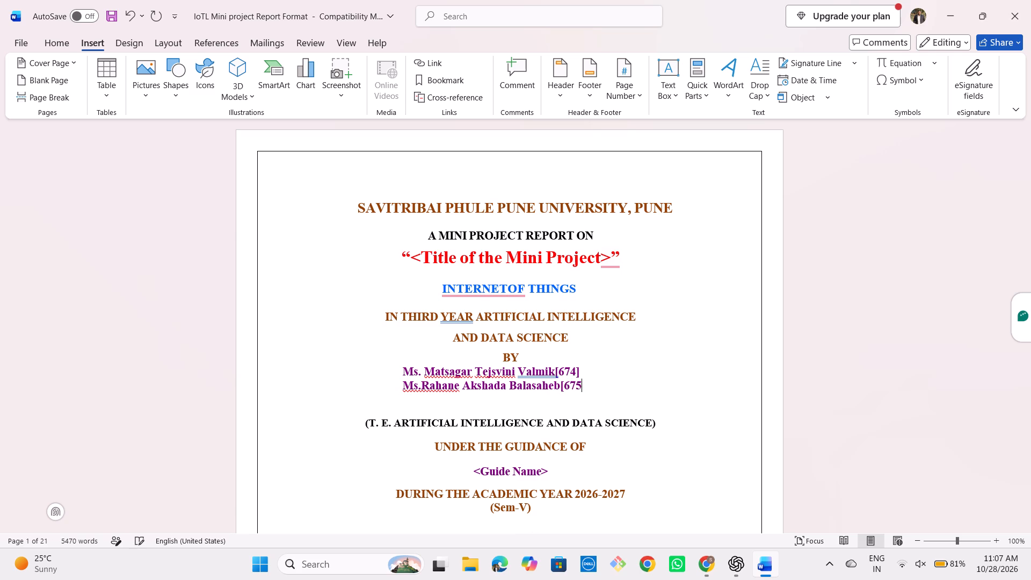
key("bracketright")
Add a line below the second student with "Ms.", the third student's full name and bracketed roll number.
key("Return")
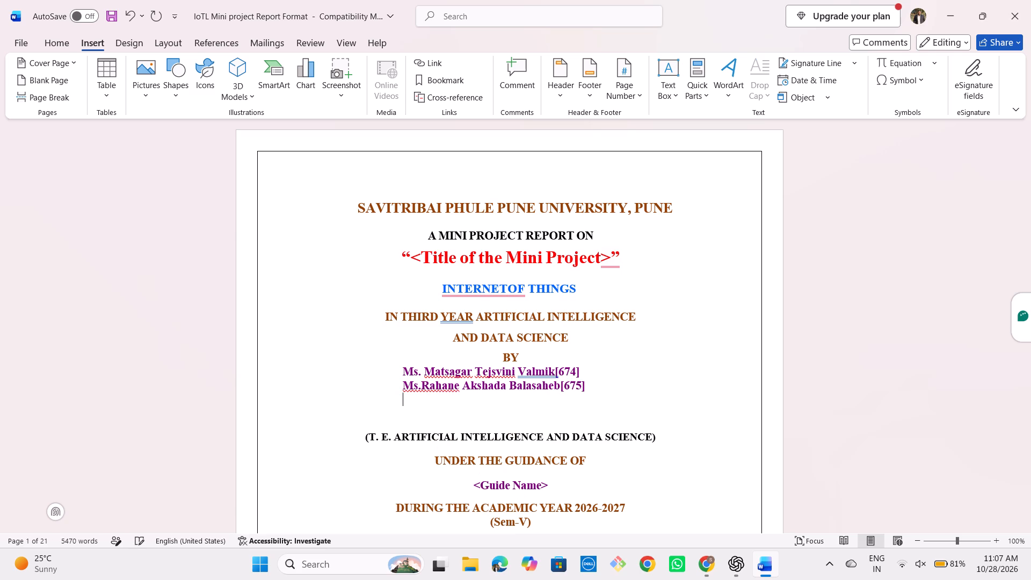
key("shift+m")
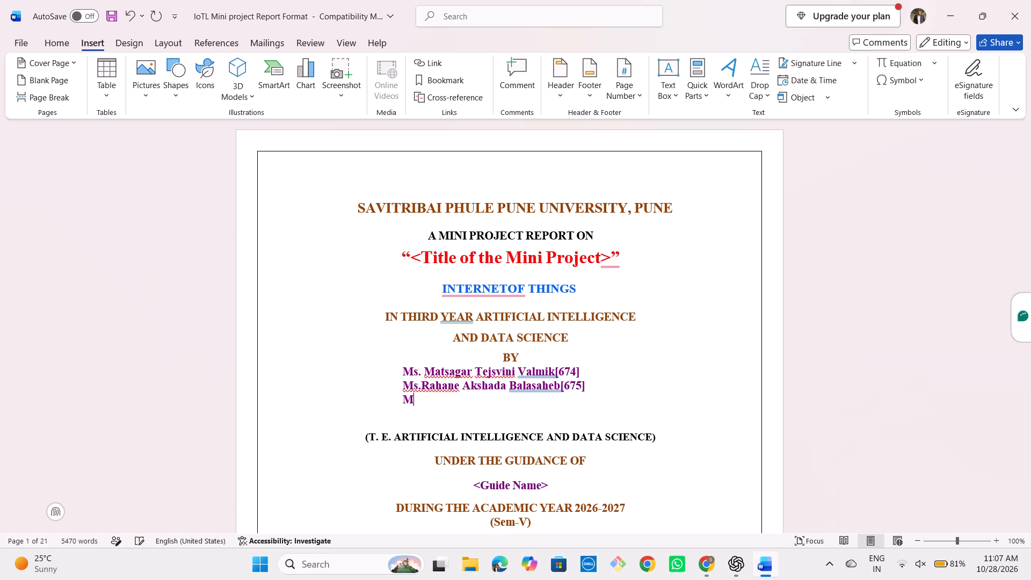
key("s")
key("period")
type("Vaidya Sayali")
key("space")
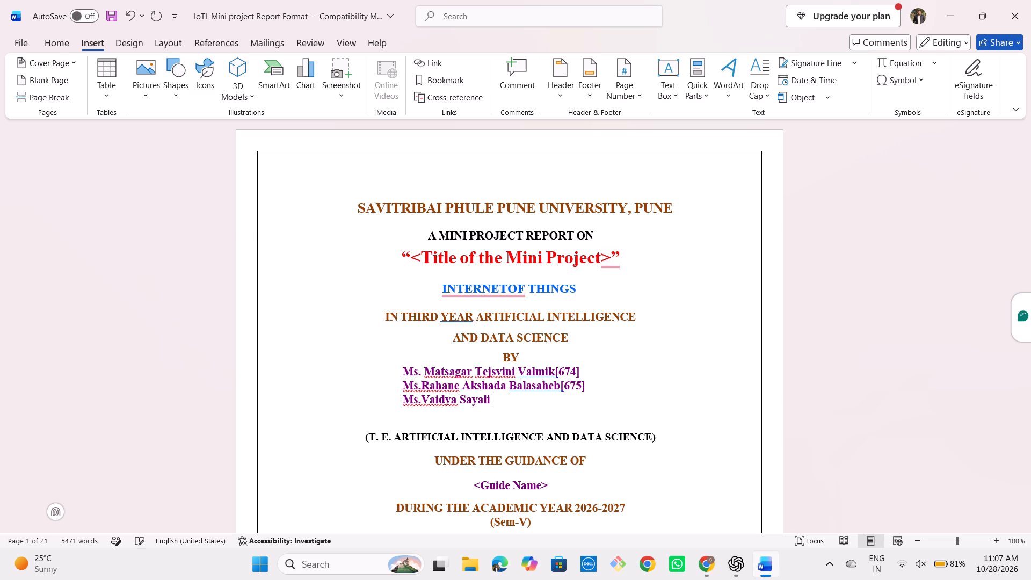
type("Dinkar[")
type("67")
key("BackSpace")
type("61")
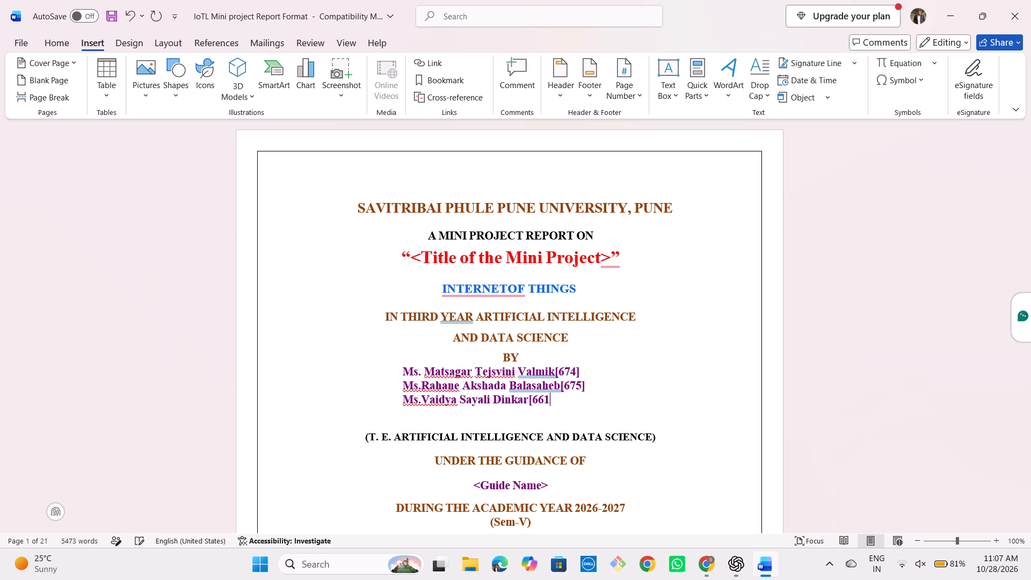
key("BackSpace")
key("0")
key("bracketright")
Add a line below the third student with "Ms.", the fourth student's full name and bracketed roll number.
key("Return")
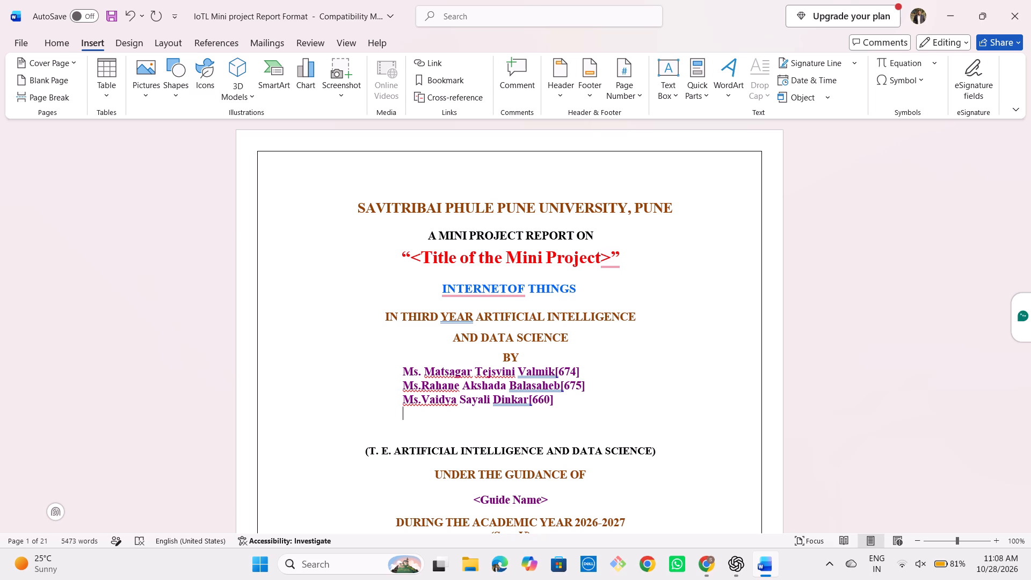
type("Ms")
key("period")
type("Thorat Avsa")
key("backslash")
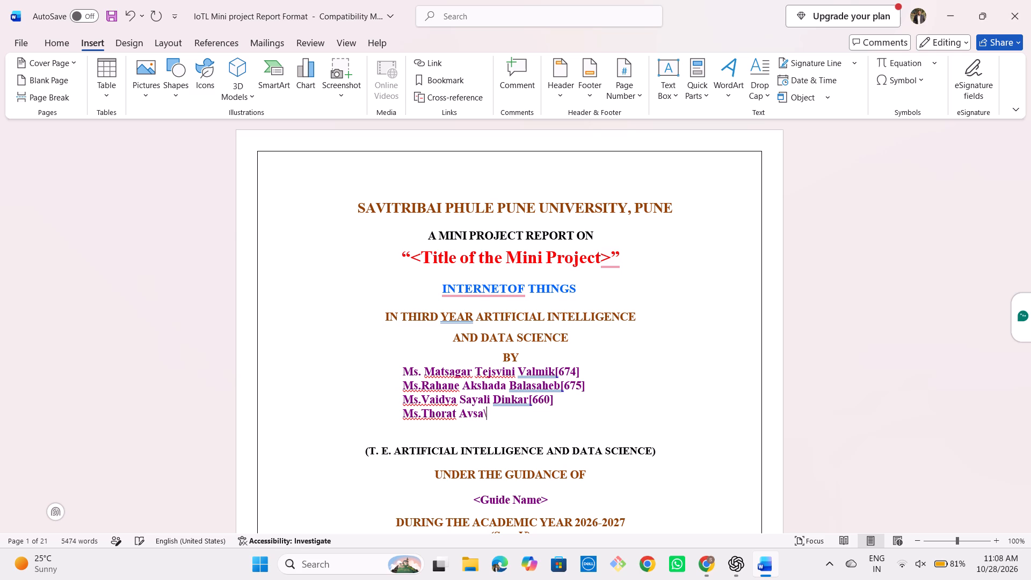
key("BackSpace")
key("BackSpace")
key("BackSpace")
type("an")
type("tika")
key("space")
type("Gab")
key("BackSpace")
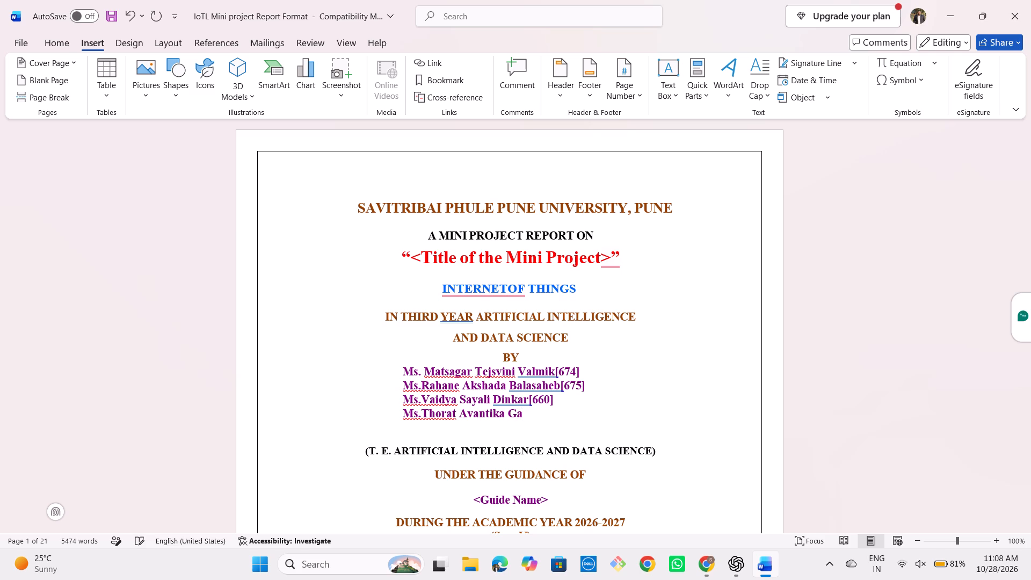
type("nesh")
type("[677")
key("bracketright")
Add a line below the fourth student with "Ms.", the fifth student's full name and bracketed roll number.
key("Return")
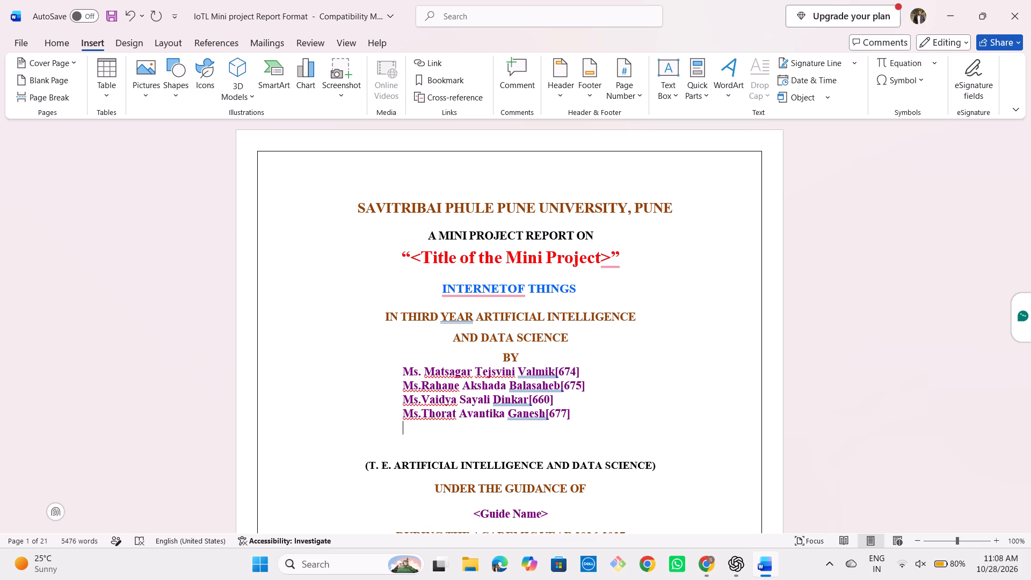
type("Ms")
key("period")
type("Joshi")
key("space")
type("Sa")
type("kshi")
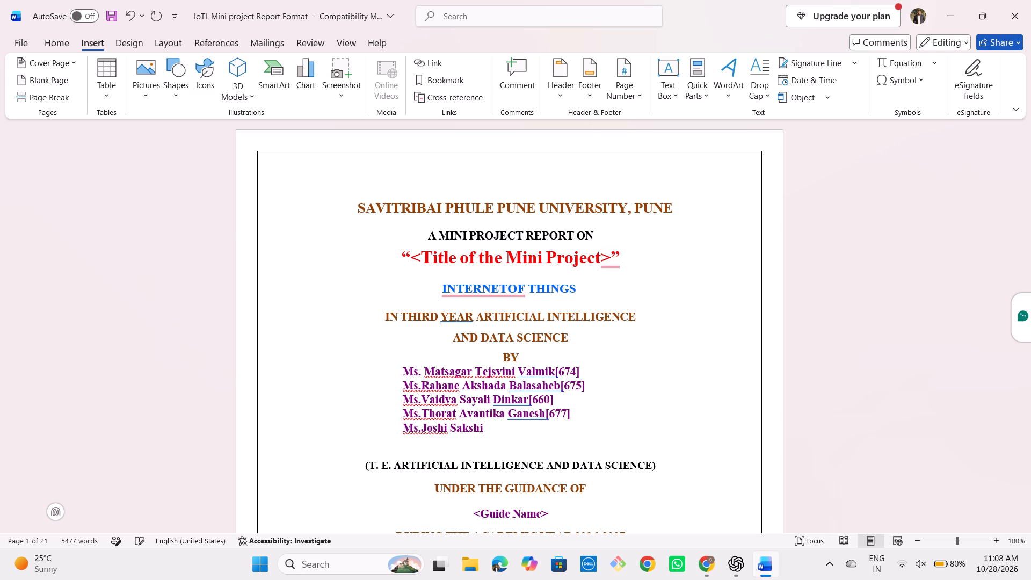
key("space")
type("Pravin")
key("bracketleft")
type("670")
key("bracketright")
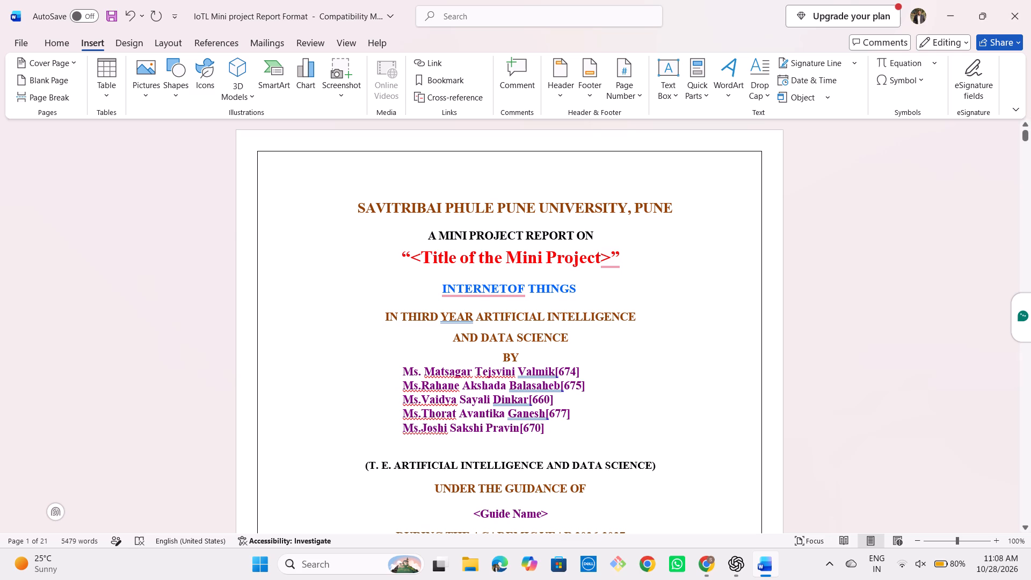
Replace the Guide Name placeholder under UNDER THE GUIDANCE OF with the guide's name.
scroll(519, 484, "down", 2)
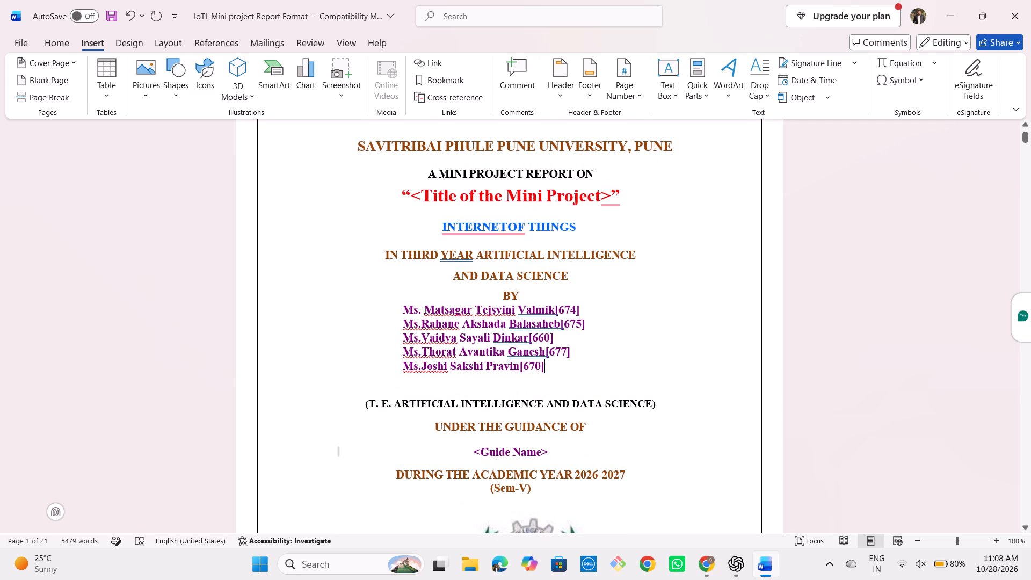
left_click_drag(547, 453, 480, 451)
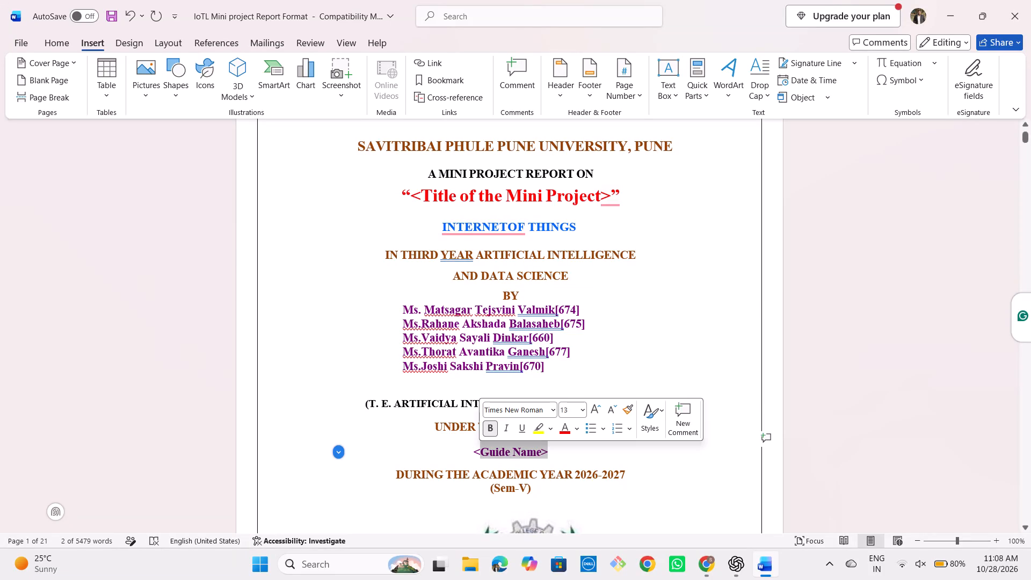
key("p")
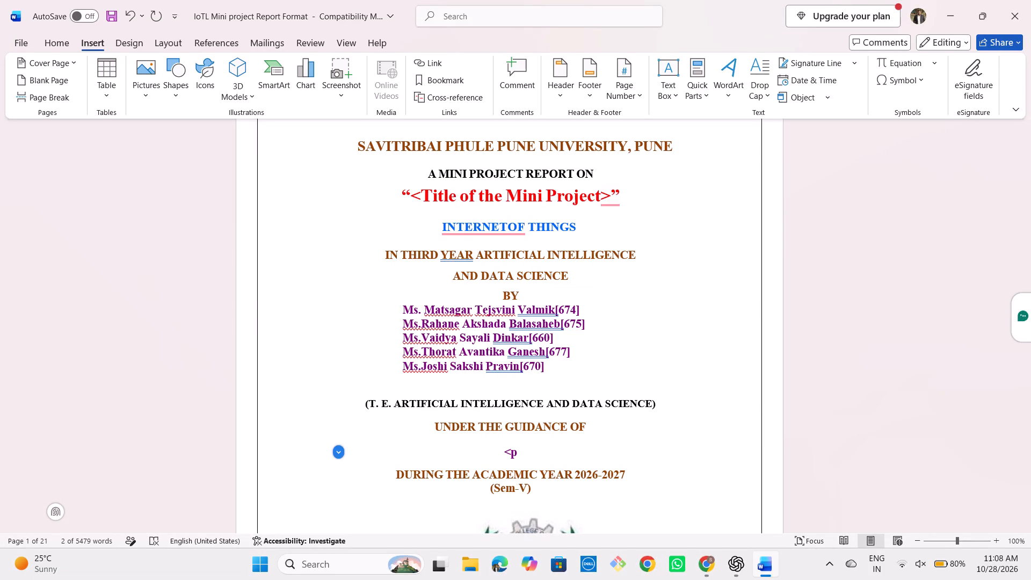
Replace the guide placeholder under UNDER THE GUIDANCE OF on the title page with the guide's name, prefixed "Prof.".
key("BackSpace")
key("BackSpace")
key("shift+p")
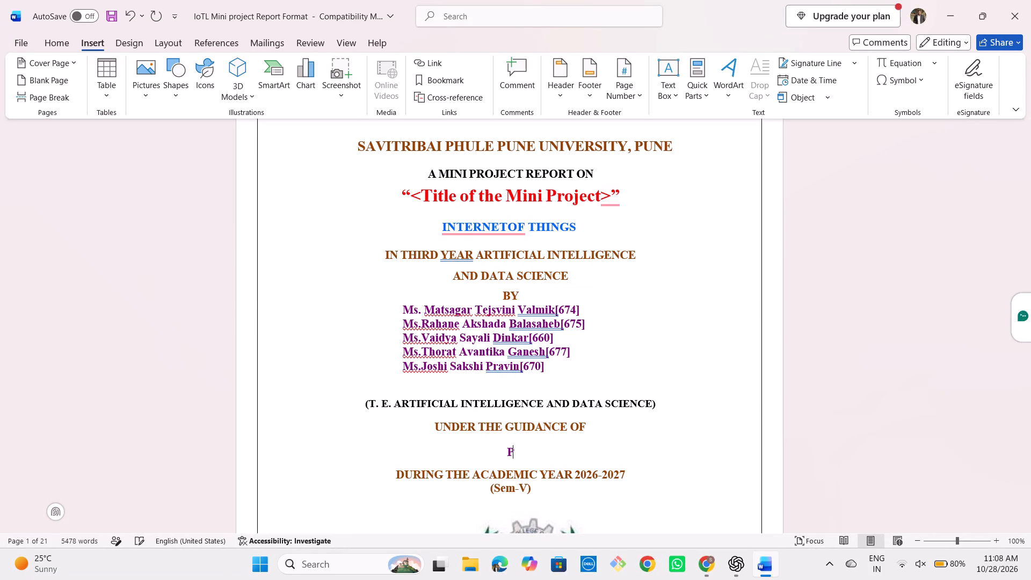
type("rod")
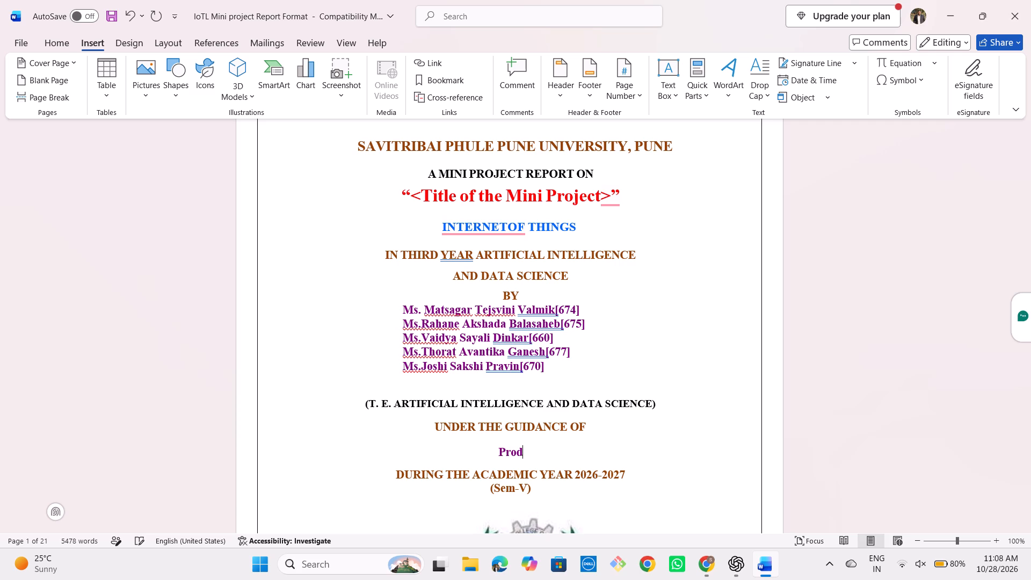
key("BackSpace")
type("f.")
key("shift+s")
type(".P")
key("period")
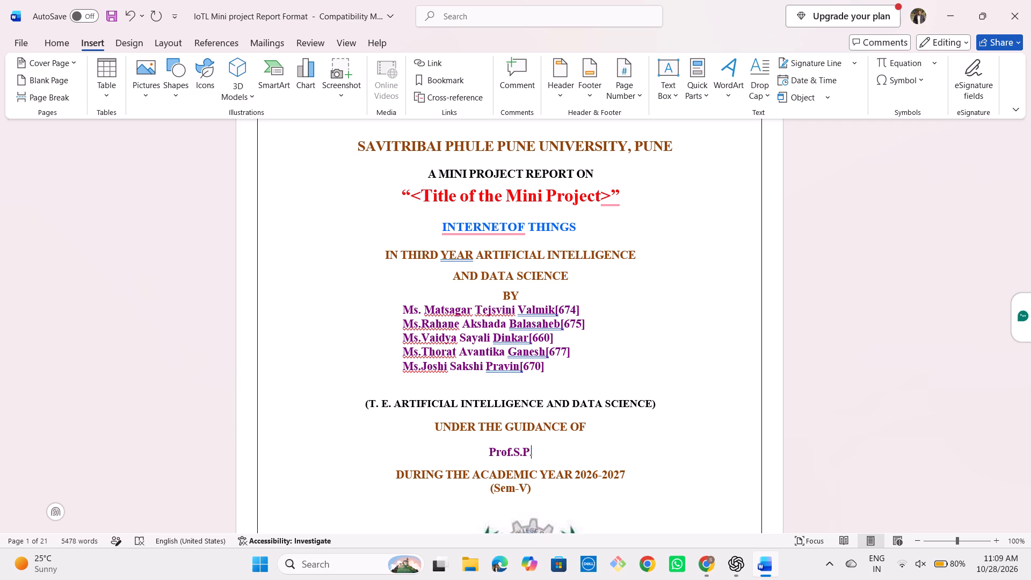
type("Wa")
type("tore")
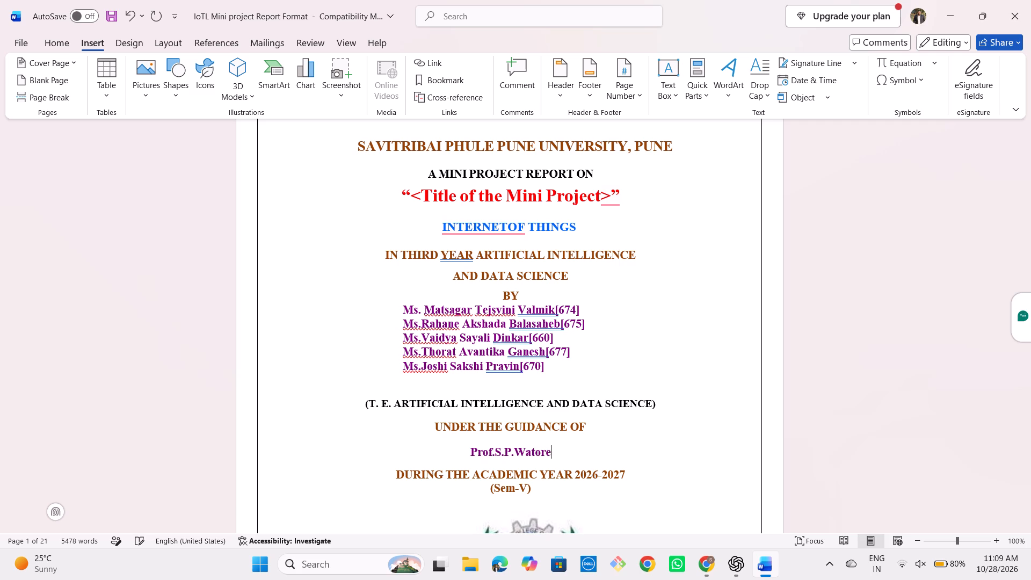
Copy the five student lines from the title page and paste them over the three student placeholder lines on the Certificate page.
scroll(473, 433, "down", 2)
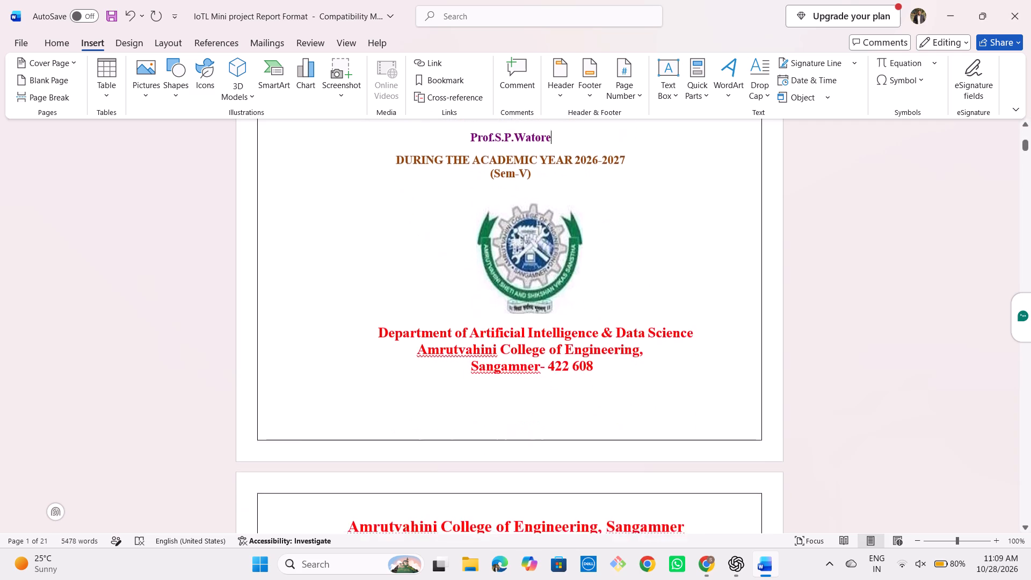
scroll(473, 433, "down", 1)
scroll(473, 433, "up", 4)
scroll(473, 433, "down", 1)
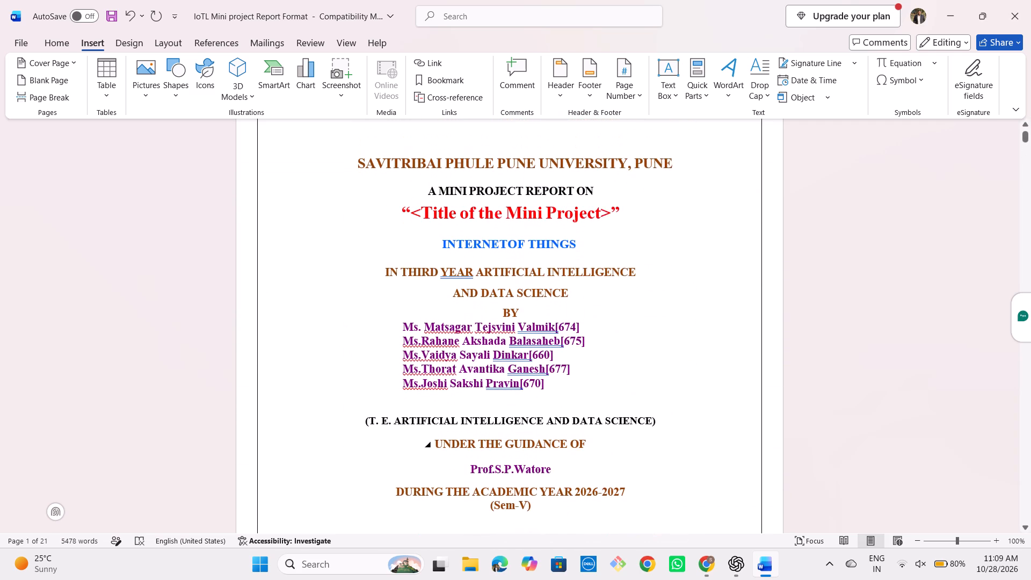
left_click_drag(403, 310, 533, 371)
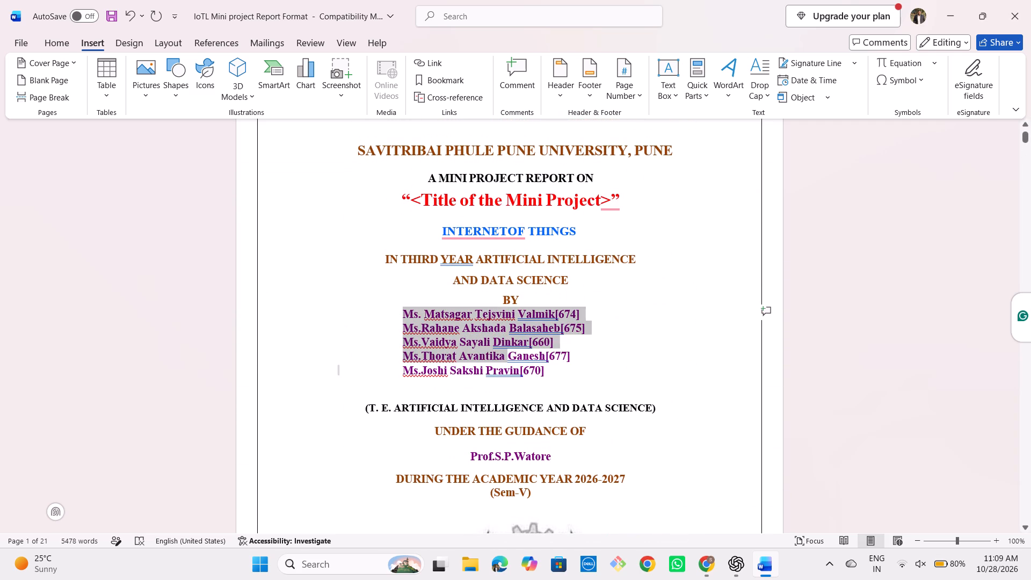
left_click_drag(533, 371, 554, 373)
key("ctrl+c")
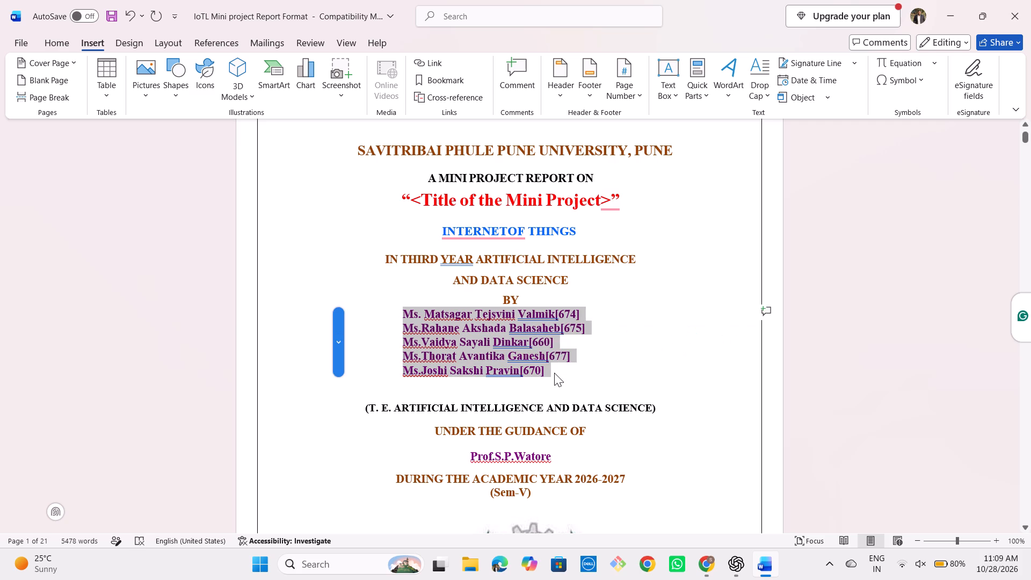
scroll(554, 373, "down", 4)
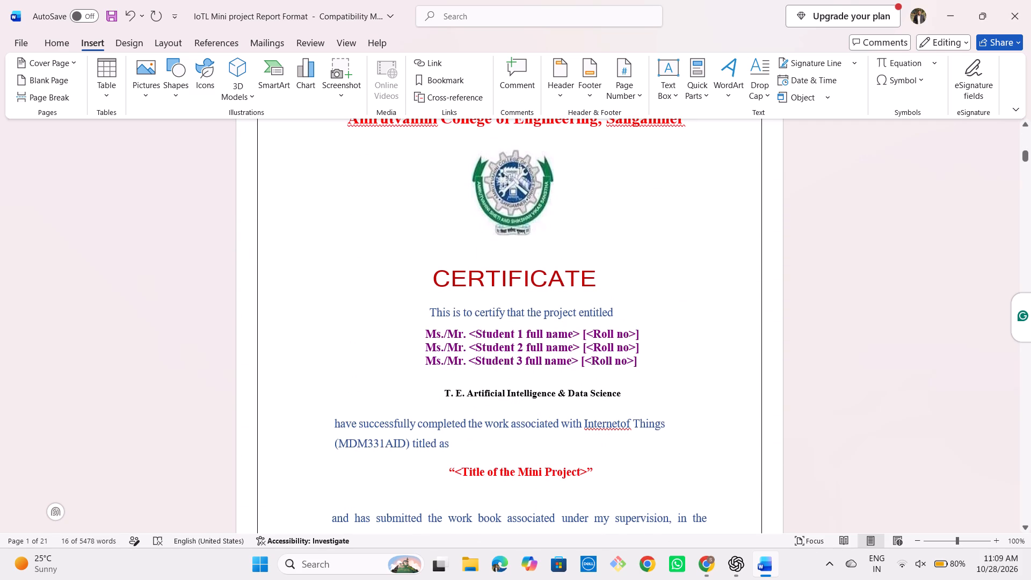
left_click_drag(418, 337, 647, 364)
key("ctrl+v")
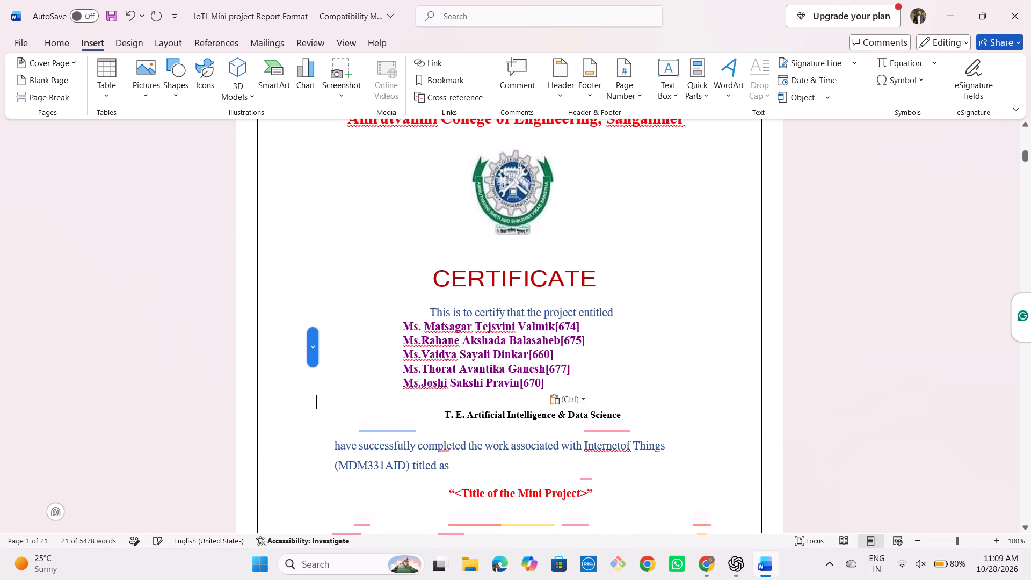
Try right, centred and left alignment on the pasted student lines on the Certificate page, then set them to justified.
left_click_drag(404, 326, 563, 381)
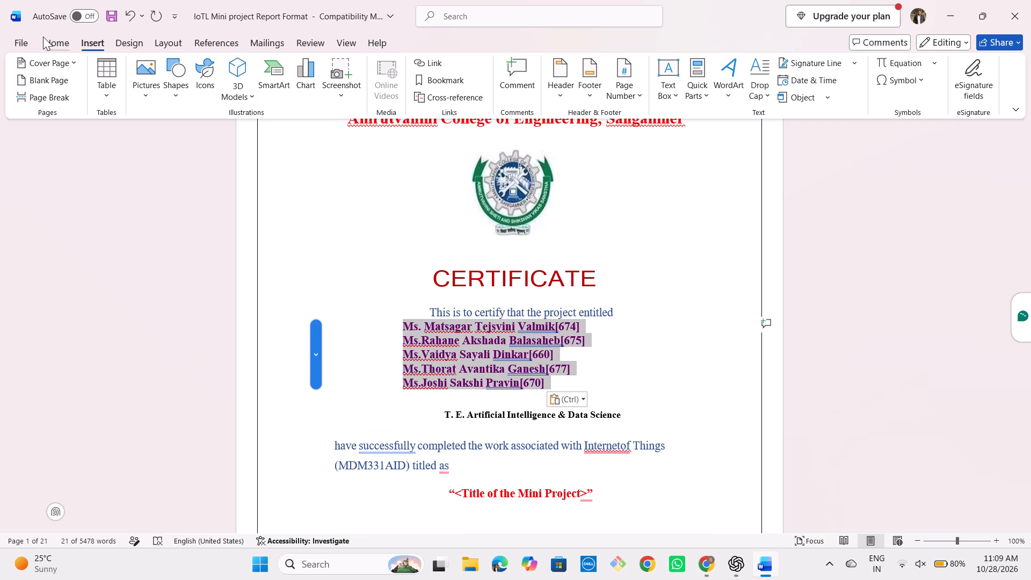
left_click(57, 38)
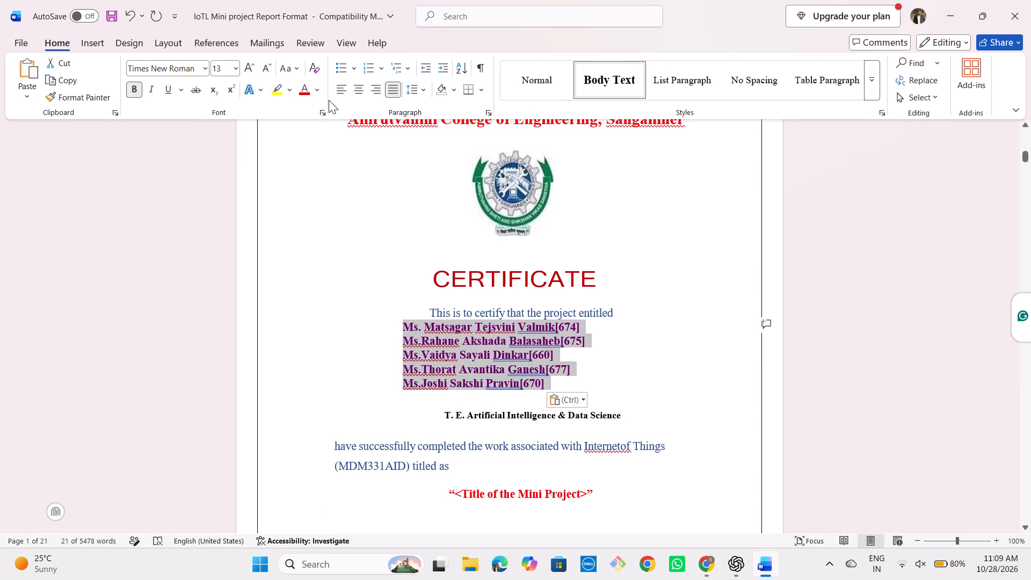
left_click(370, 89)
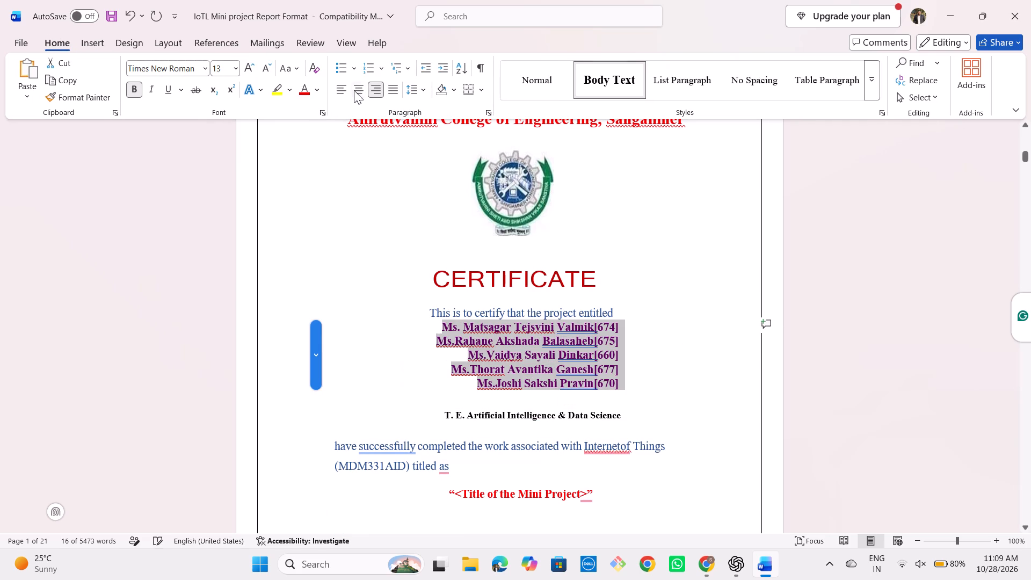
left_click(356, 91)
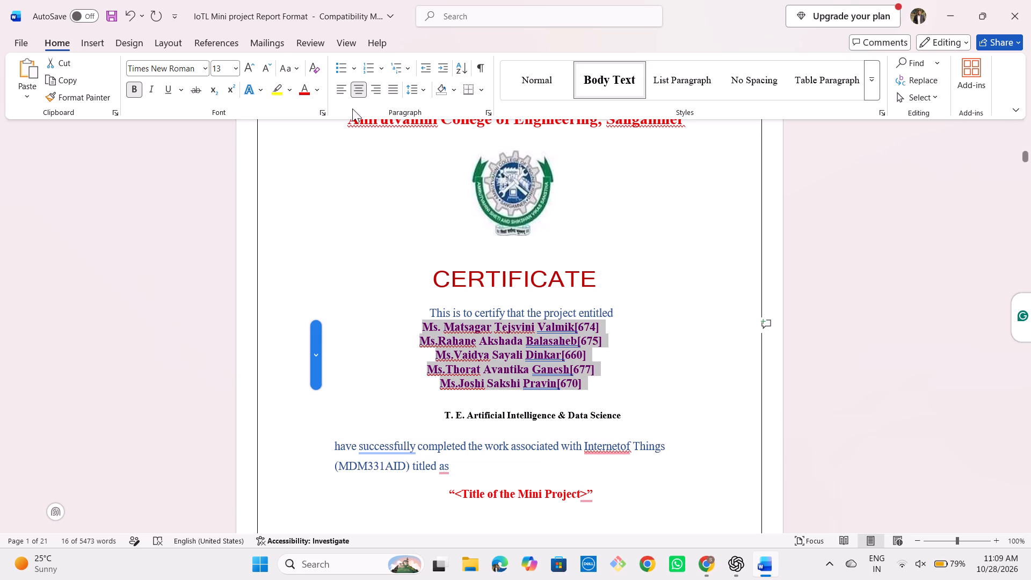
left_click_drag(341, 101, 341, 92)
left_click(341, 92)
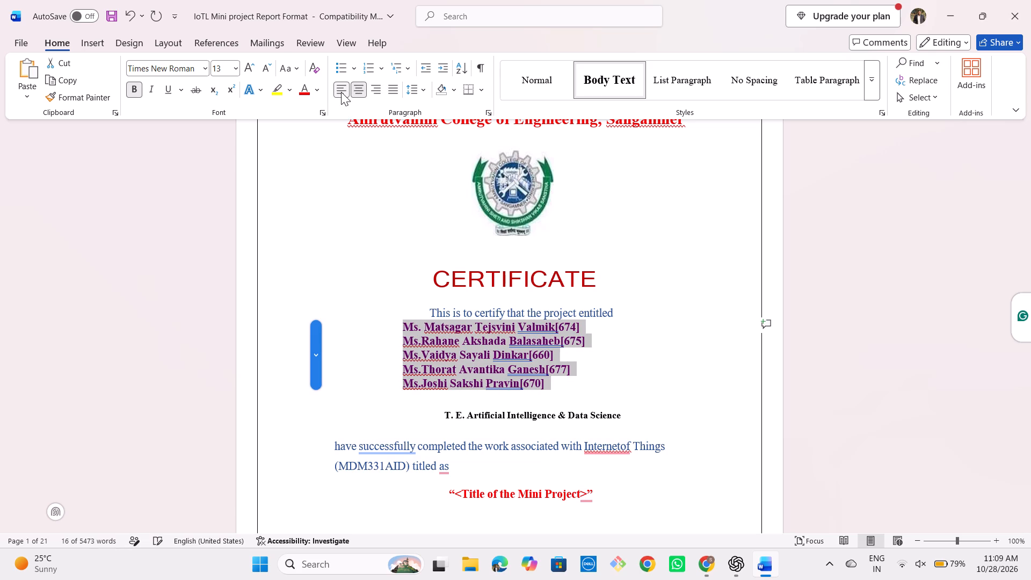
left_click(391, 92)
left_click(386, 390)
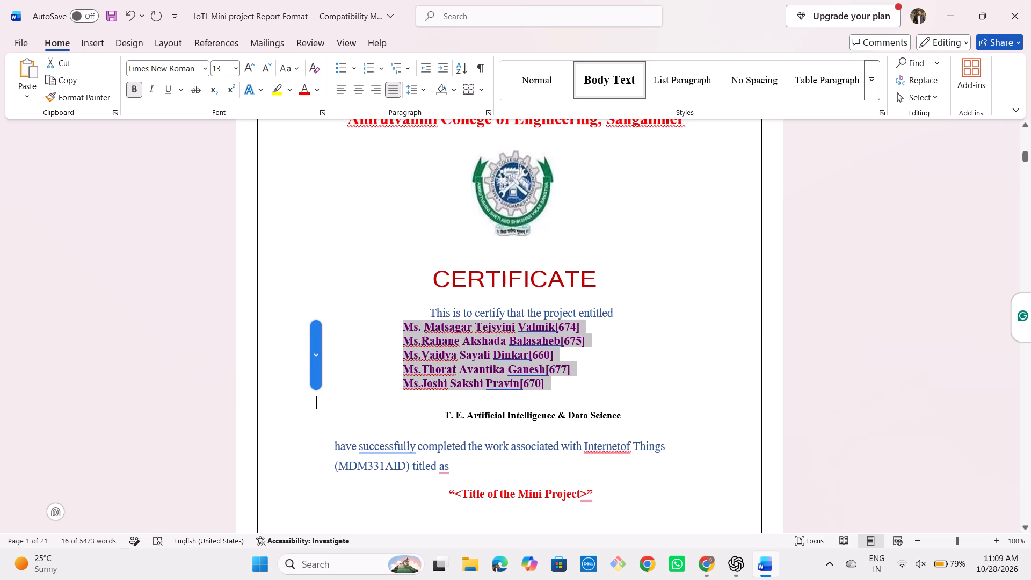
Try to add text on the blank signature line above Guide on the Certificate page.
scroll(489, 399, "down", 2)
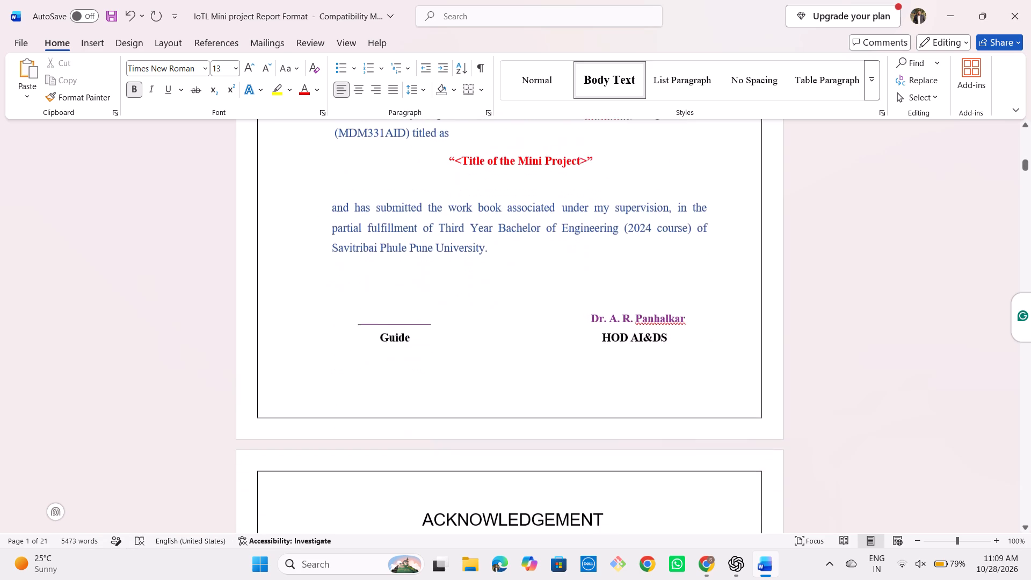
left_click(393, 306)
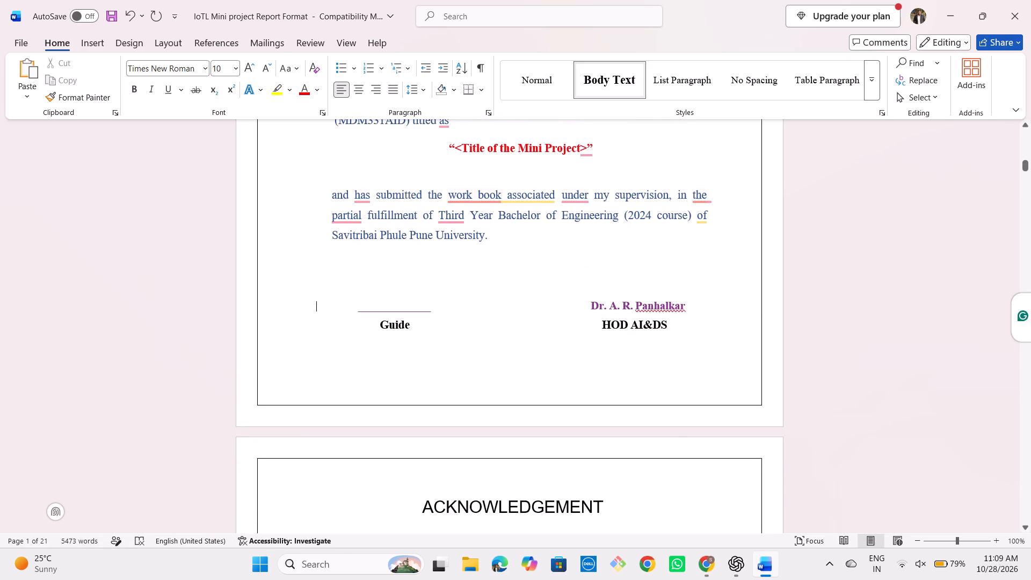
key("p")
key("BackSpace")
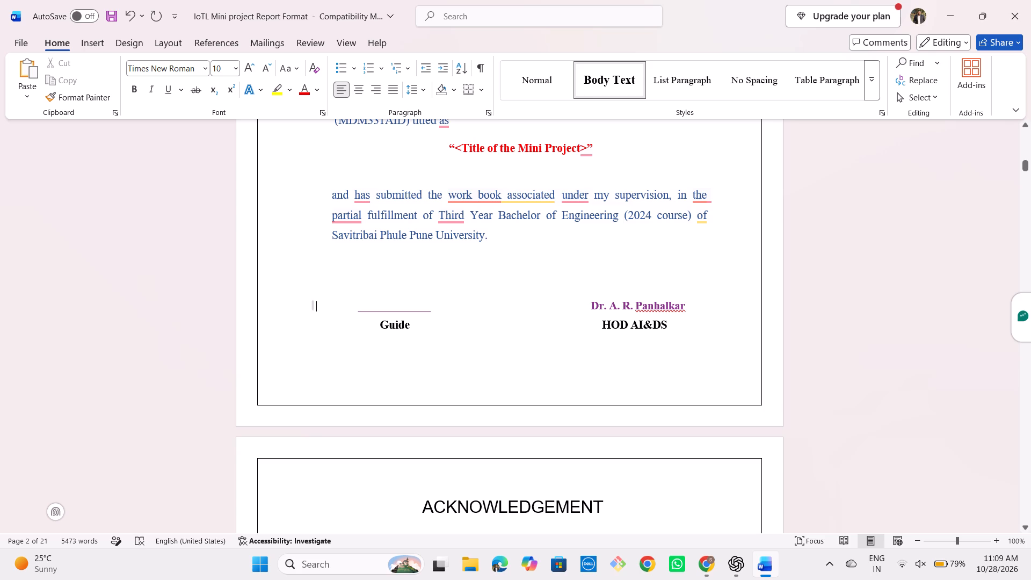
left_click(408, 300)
Paste the copied five student lines over the three student placeholder lines on the Acknowledgement page.
scroll(408, 300, "down", 2)
scroll(412, 389, "down", 1)
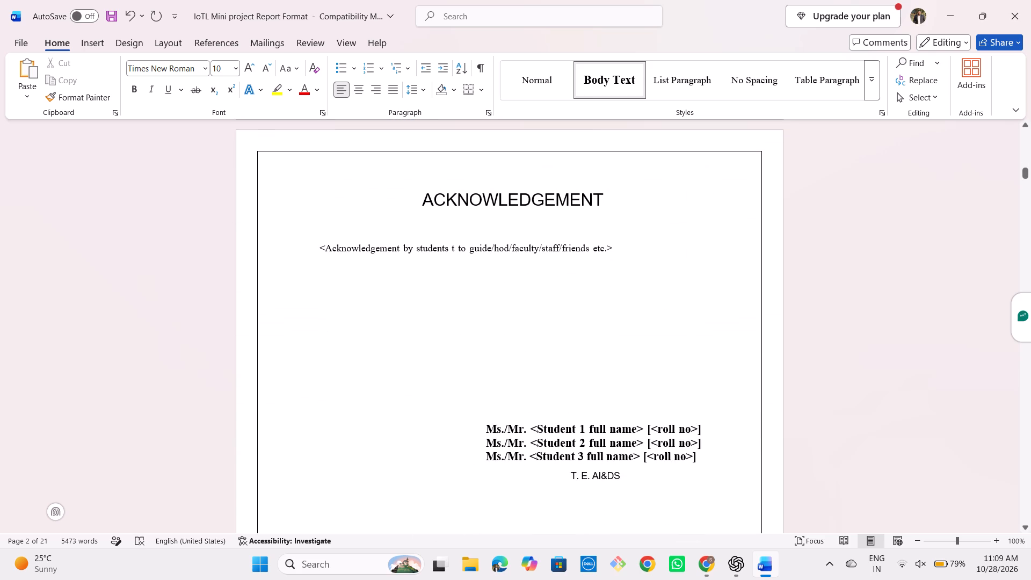
scroll(412, 389, "down", 1)
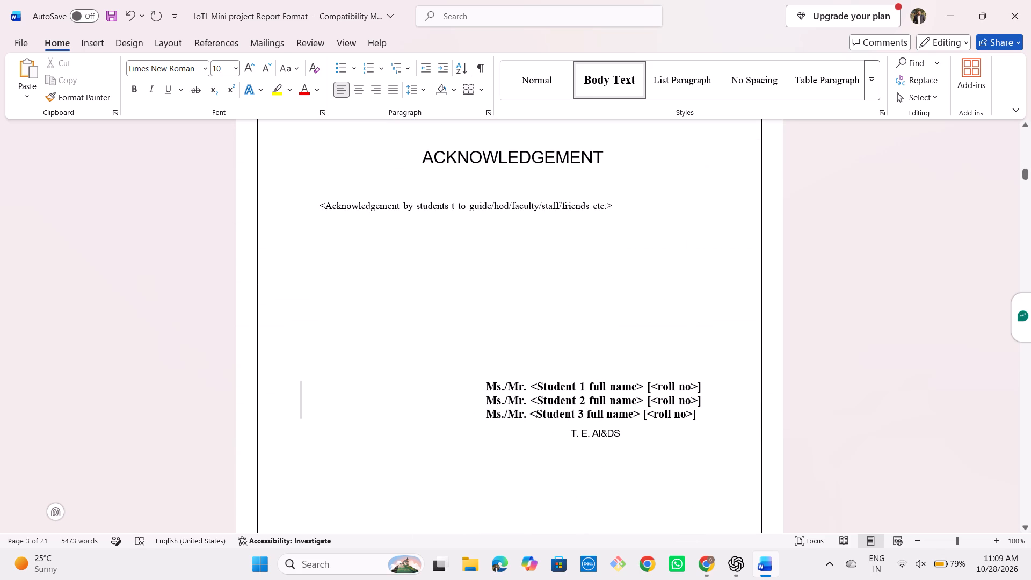
left_click_drag(484, 386, 719, 411)
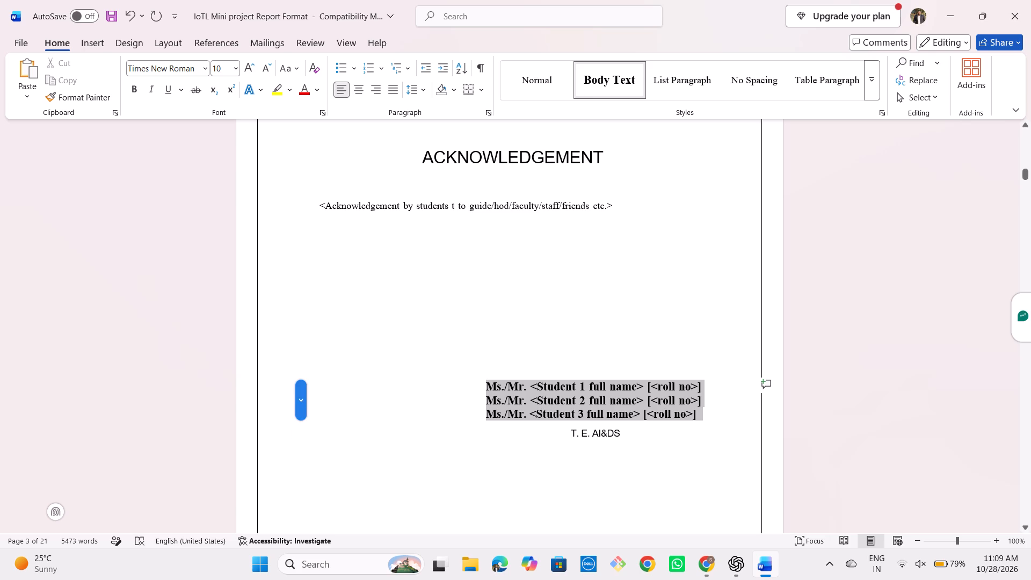
left_click_drag(719, 411, 721, 410)
key("ctrl+v")
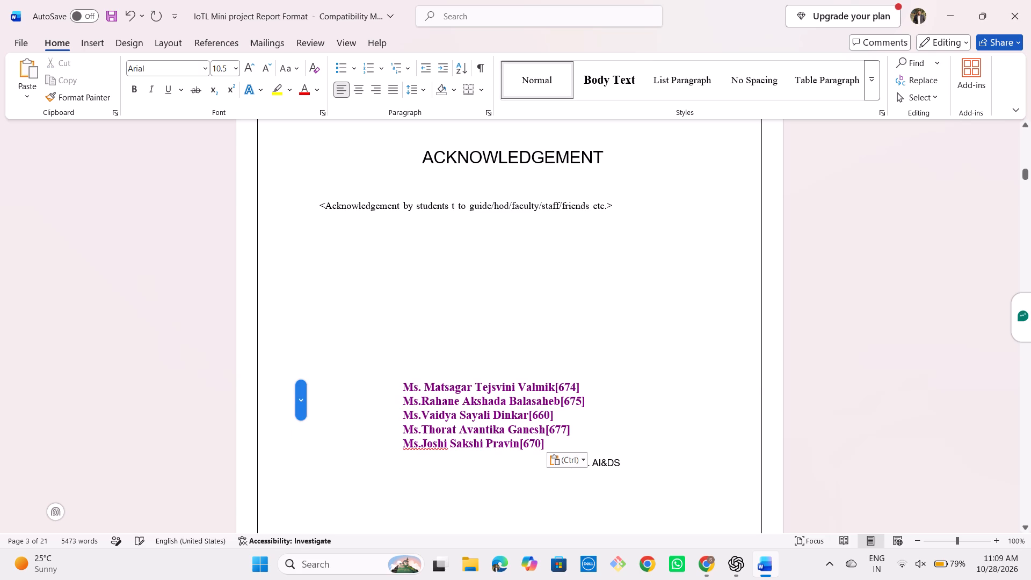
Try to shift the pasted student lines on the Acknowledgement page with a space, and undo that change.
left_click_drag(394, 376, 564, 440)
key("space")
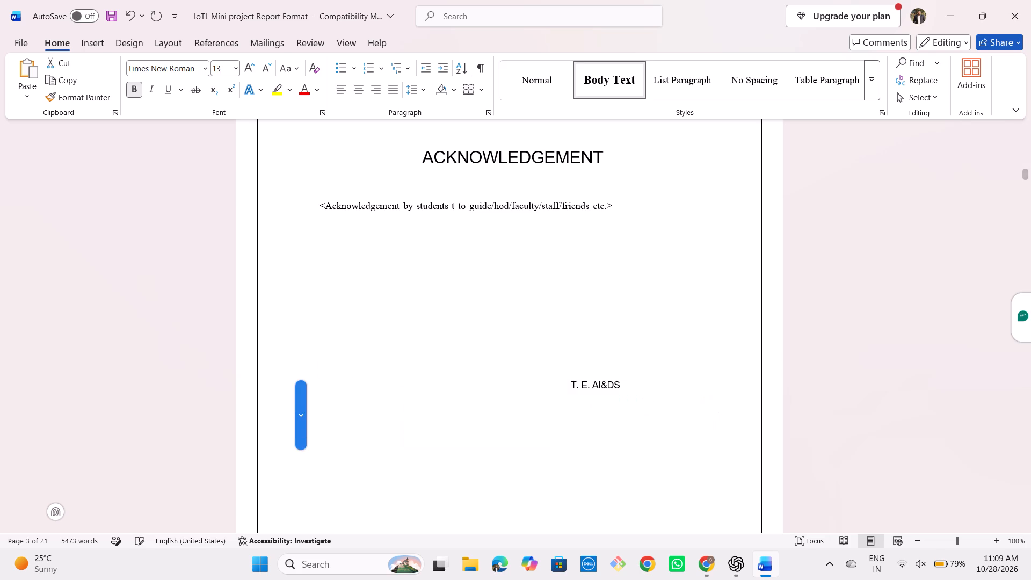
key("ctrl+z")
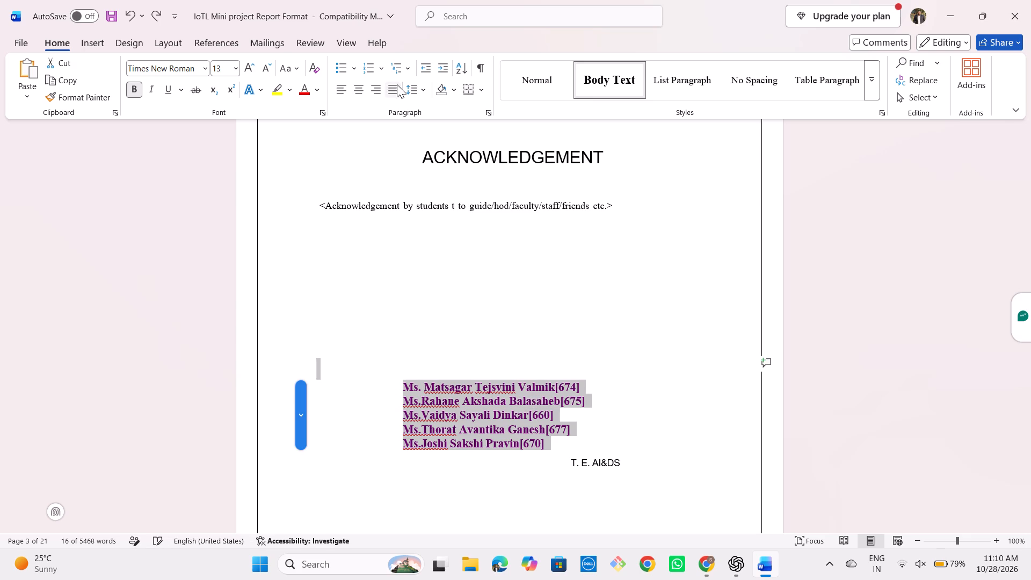
Try right and centred alignment on the five student lines on the Acknowledgement page, then set them to left-aligned.
left_click(369, 90)
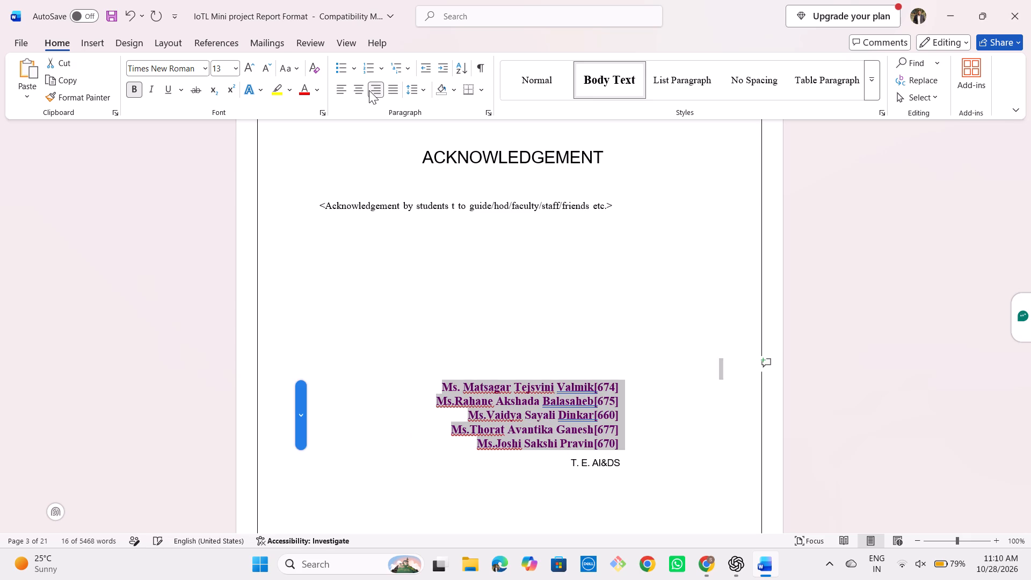
left_click(351, 89)
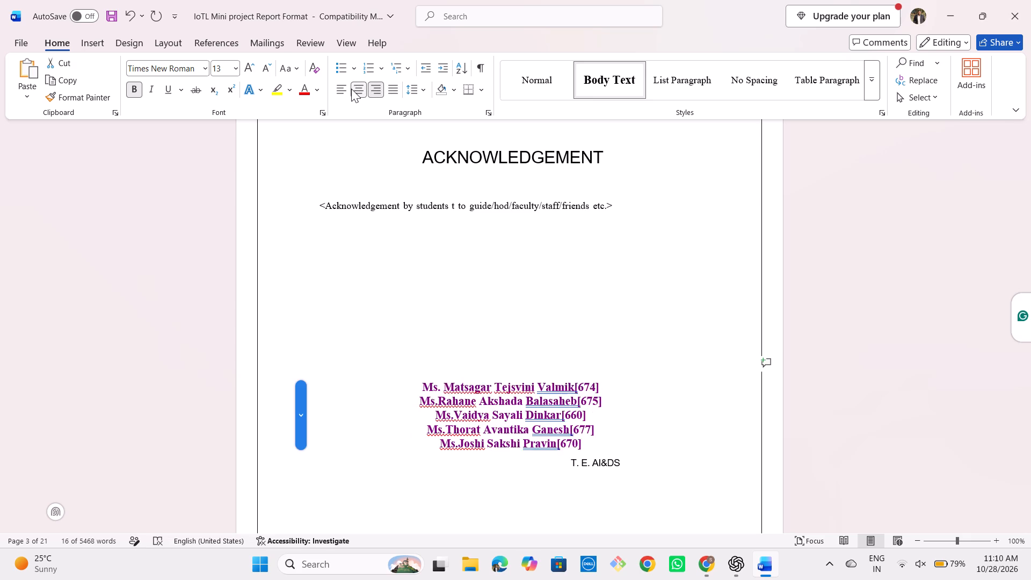
left_click(342, 93)
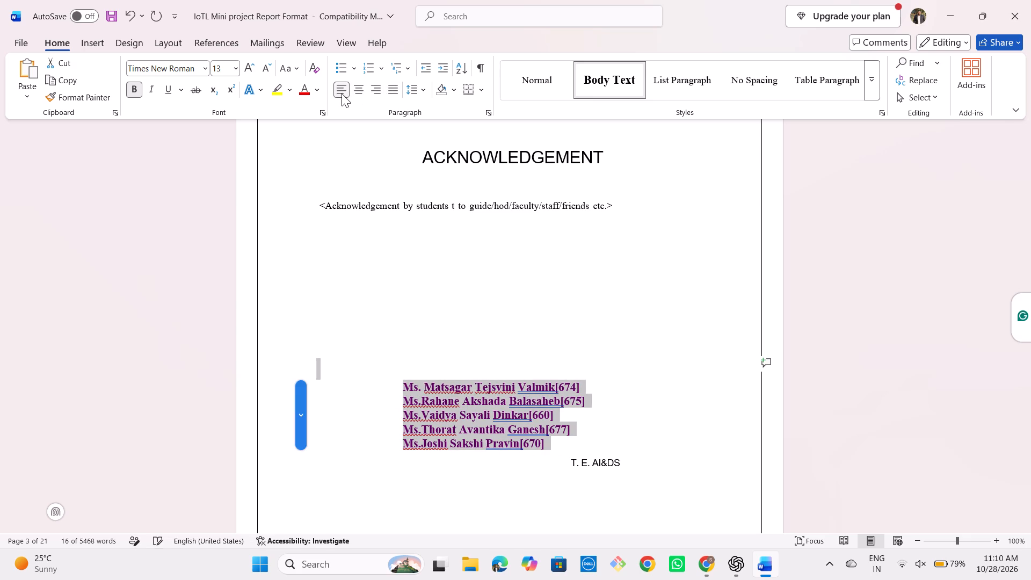
left_click(386, 310)
scroll(386, 310, "left", 1)
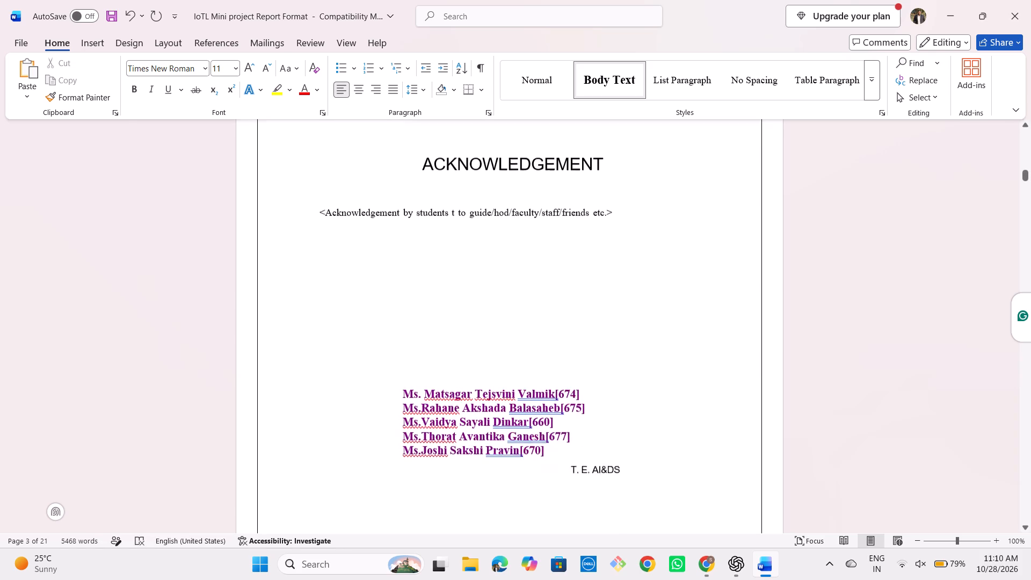
Replace the mini project title placeholder on the title page with “Water Level Detection System” in quotation marks.
scroll(386, 310, "down", 3)
scroll(386, 310, "down", 20)
scroll(386, 310, "down", 19)
scroll(386, 310, "down", 20)
scroll(386, 310, "down", 20)
scroll(386, 310, "down", 20)
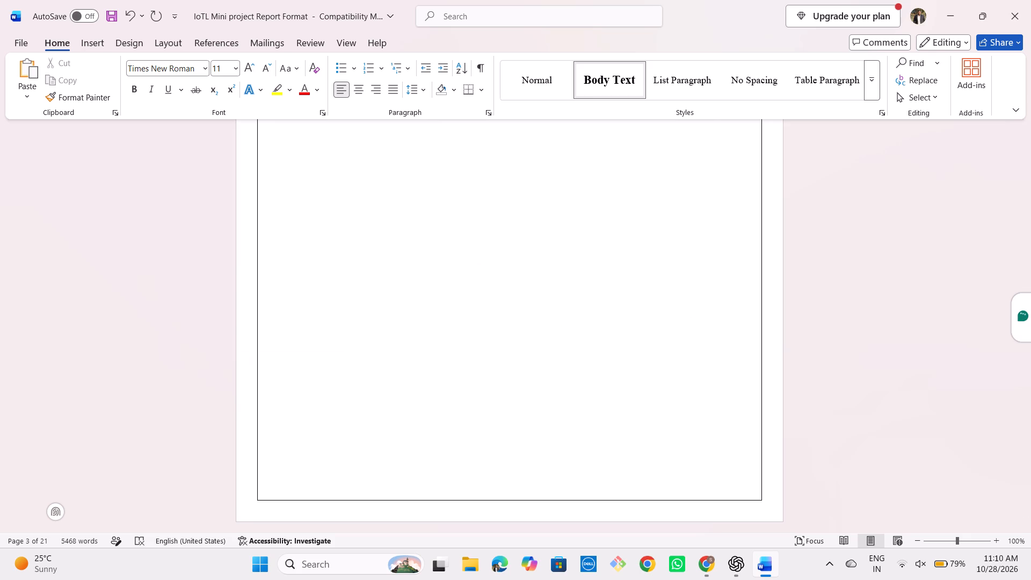
scroll(386, 310, "up", 20)
scroll(386, 310, "up", 20)
scroll(386, 310, "up", 20)
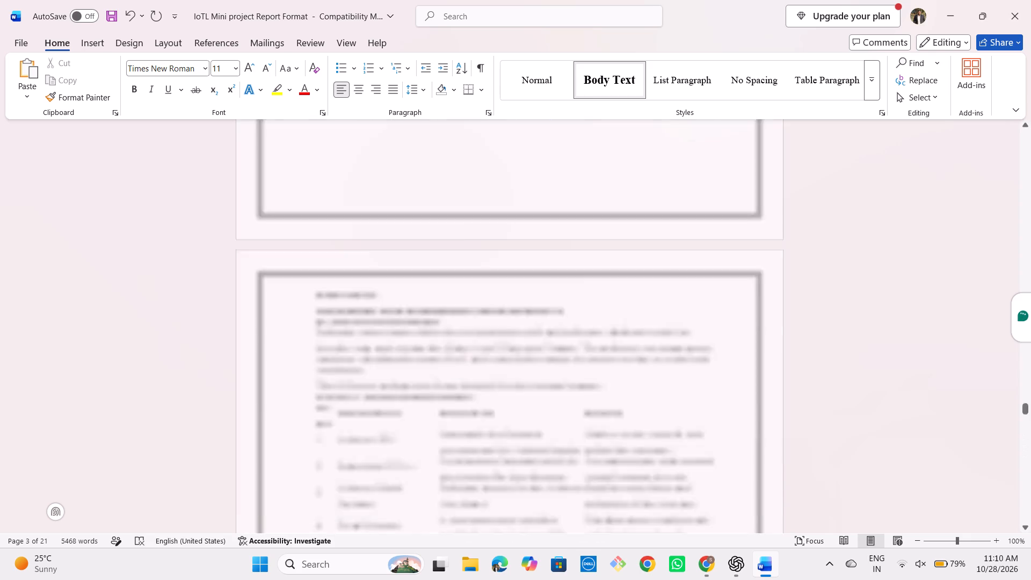
scroll(386, 310, "up", 20)
scroll(386, 310, "up", 11)
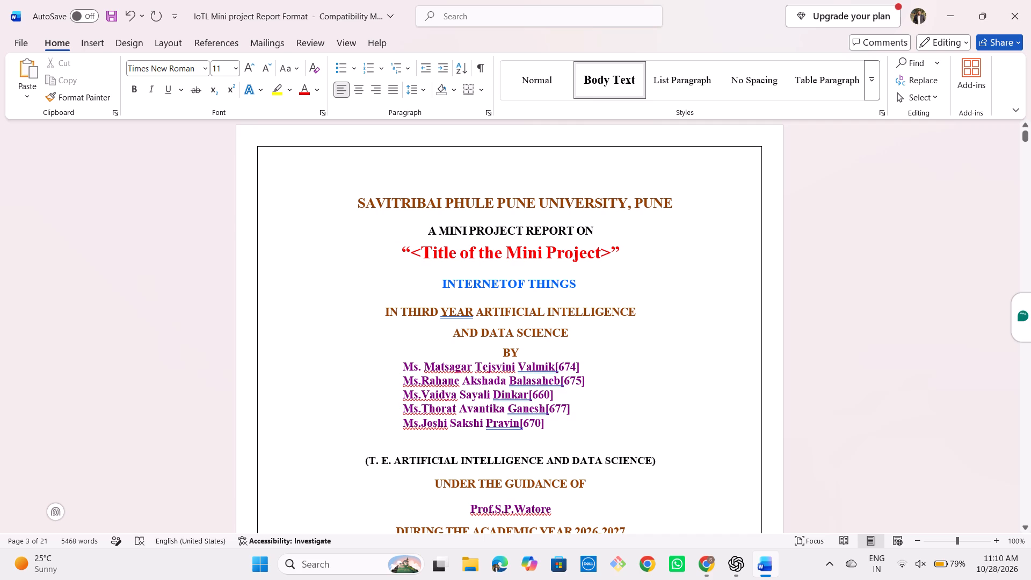
left_click_drag(610, 255, 412, 250)
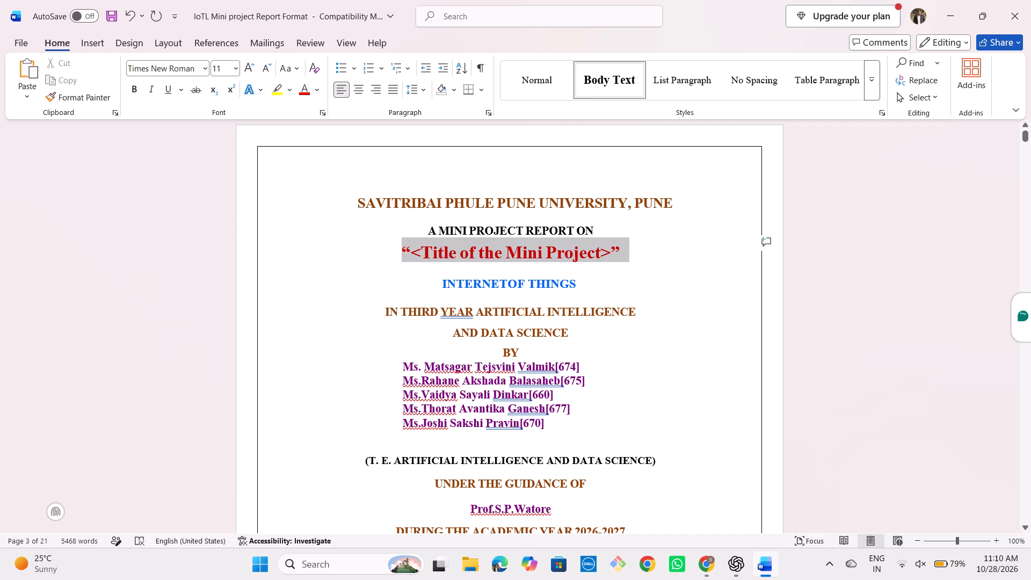
left_click_drag(412, 250, 415, 248)
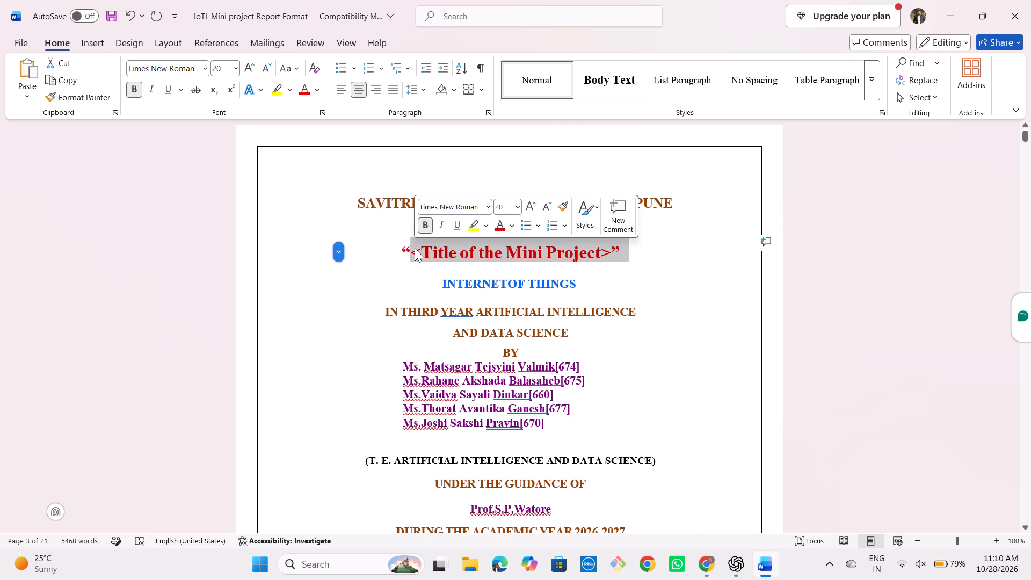
type("Way")
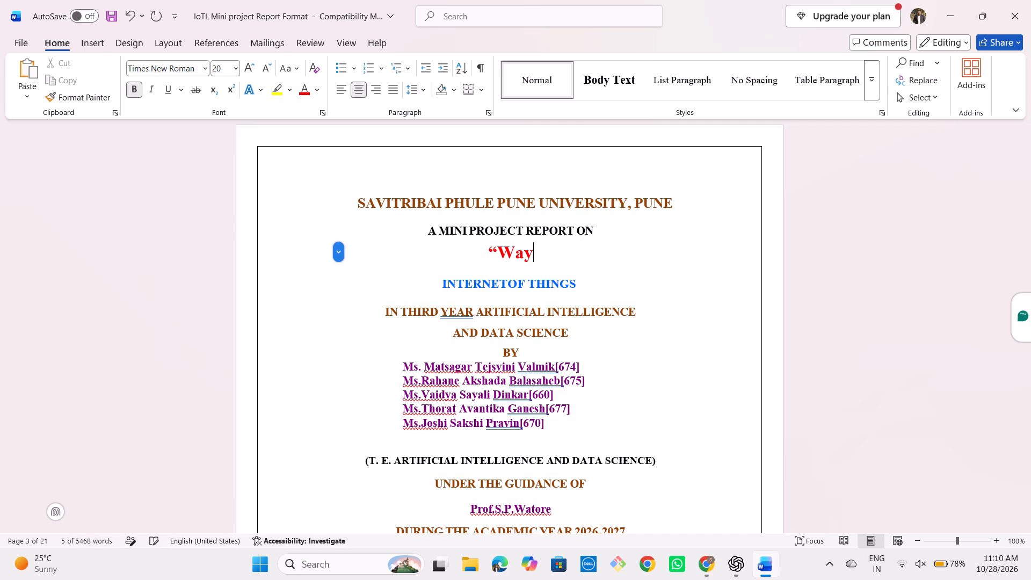
key("BackSpace")
type("ter")
key("space")
key("shift+l")
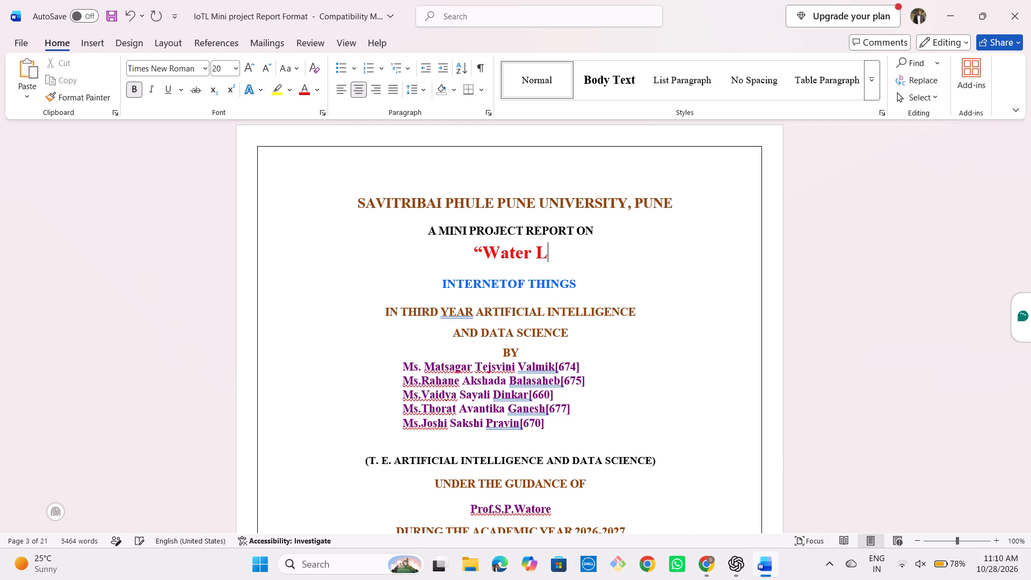
type("evel")
key("space")
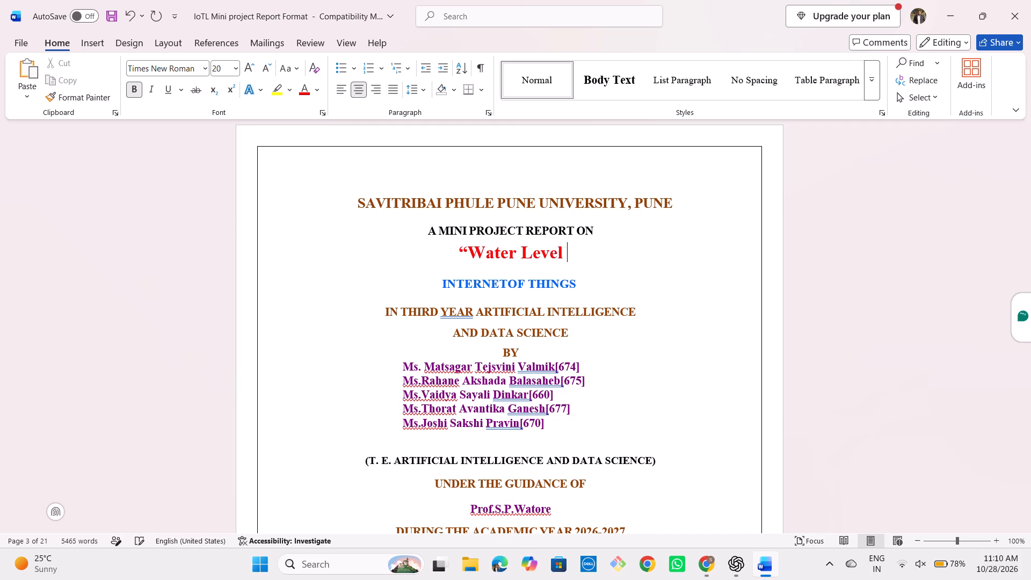
type("Dete")
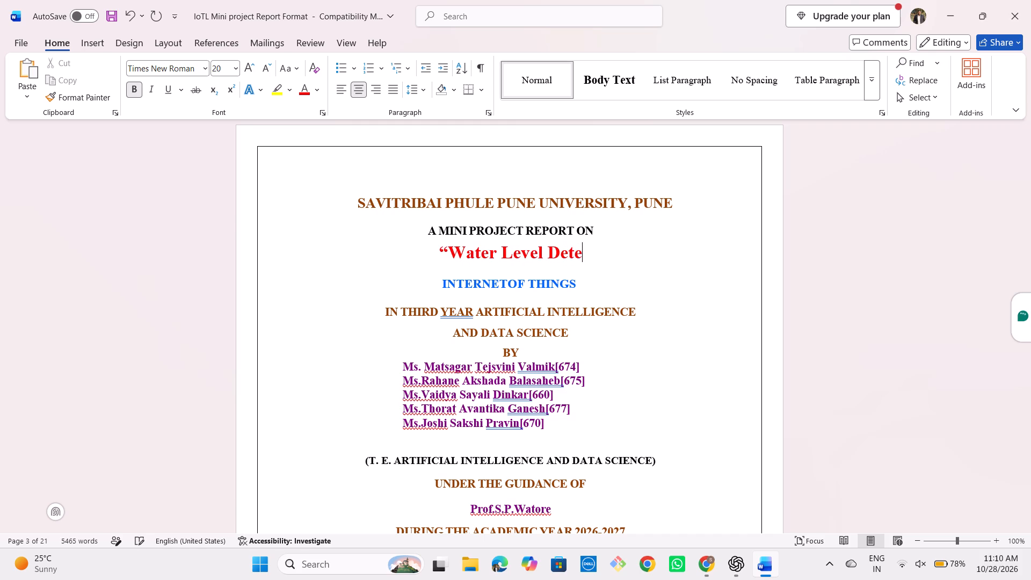
type("ctiomn")
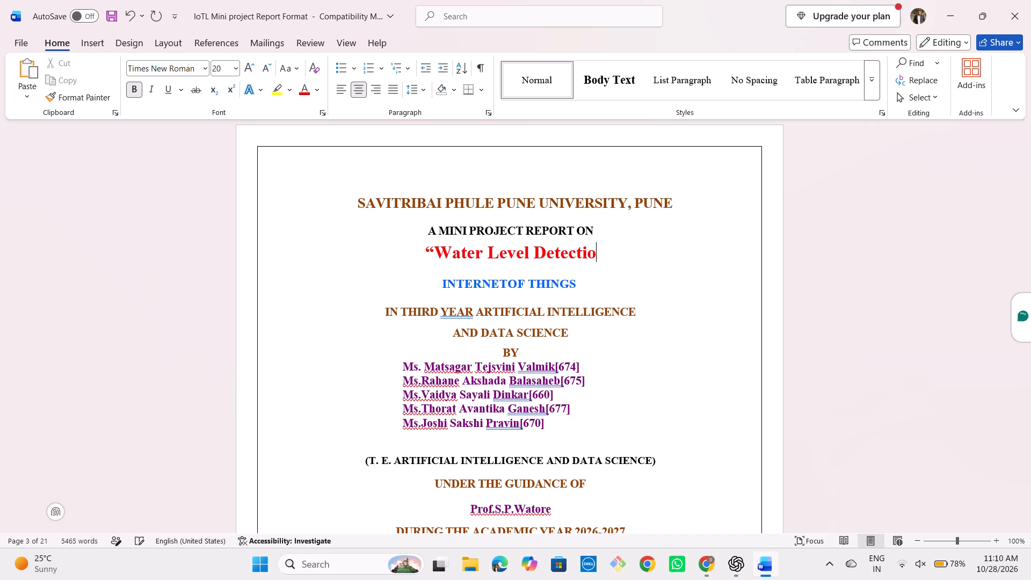
key("space")
key("BackSpace")
key("BackSpace")
key("BackSpace")
type("n")
key("space")
type("System")
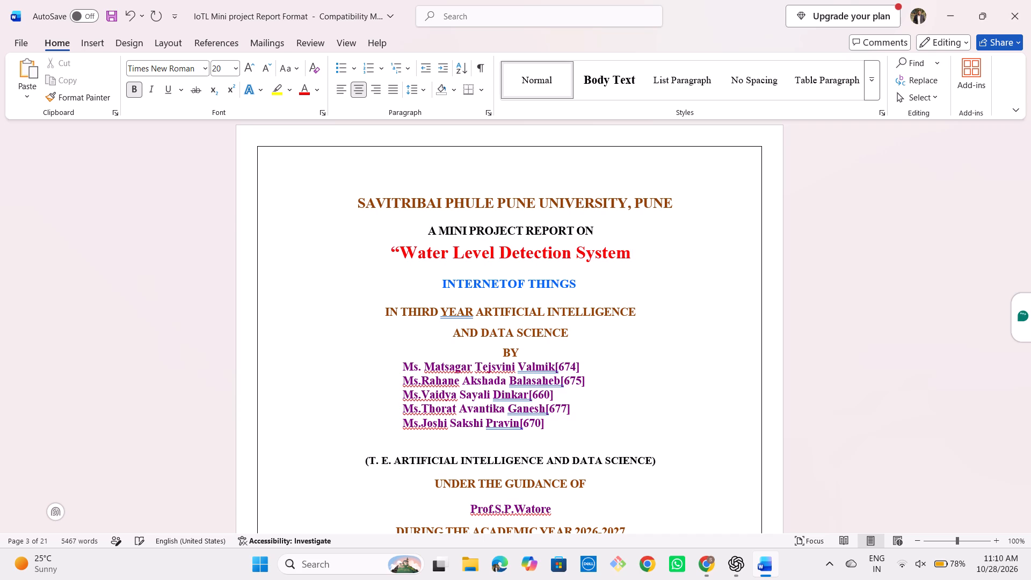
key("shift+quotedbl")
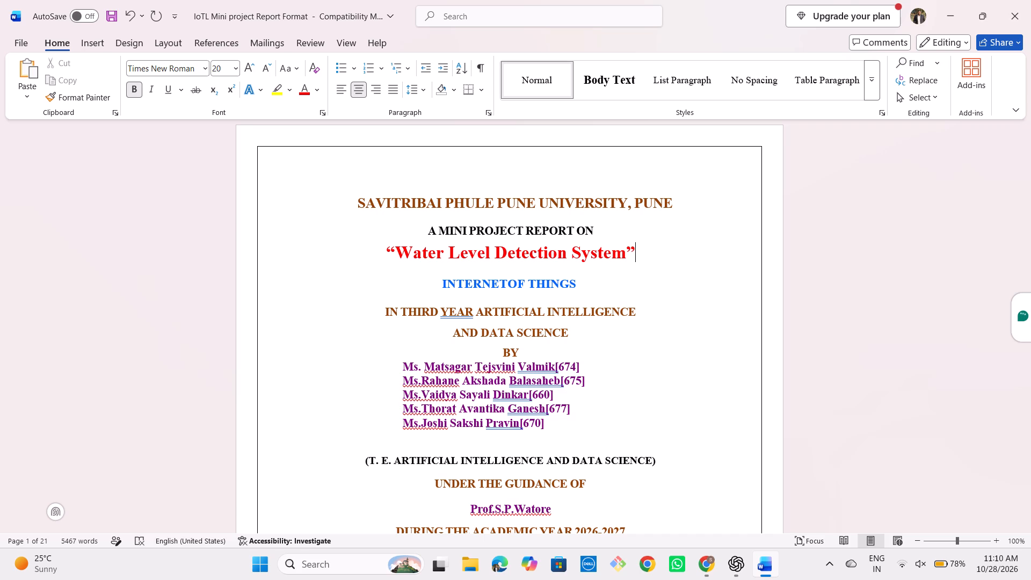
Indent each of the five student lines under BY on the title page by one level.
scroll(483, 341, "down", 1)
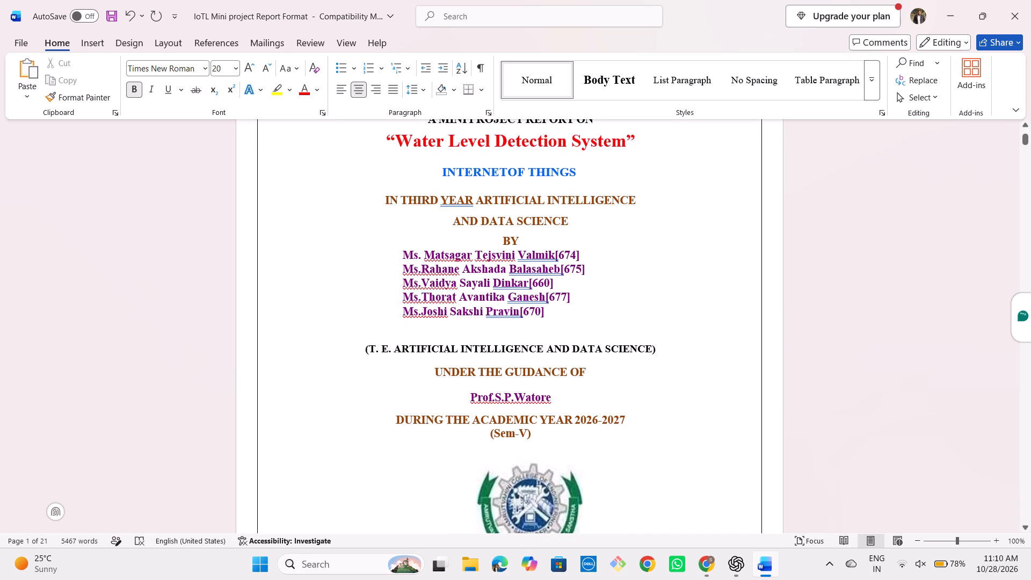
left_click(403, 257)
key("Tab")
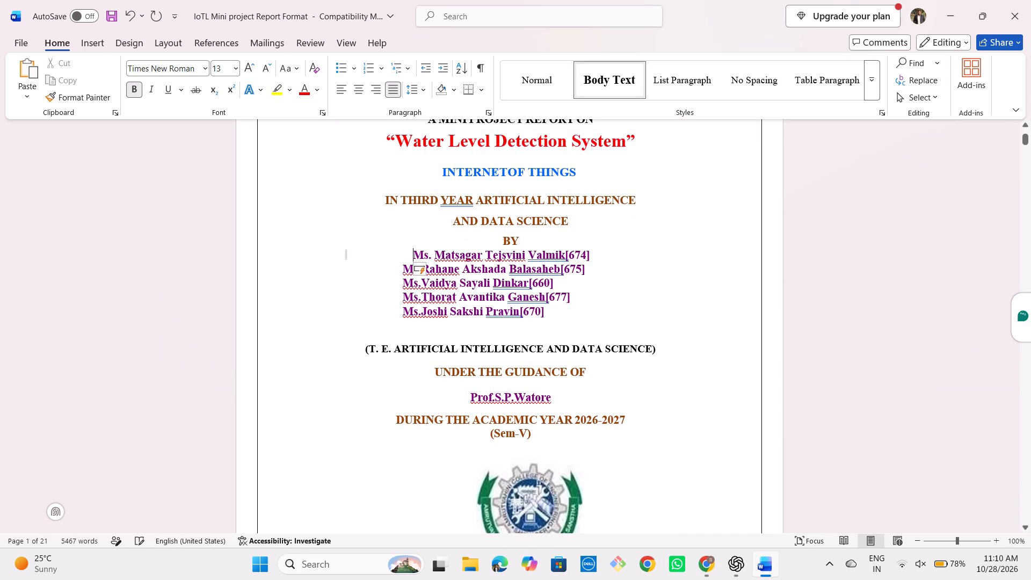
left_click(403, 264)
key("Tab")
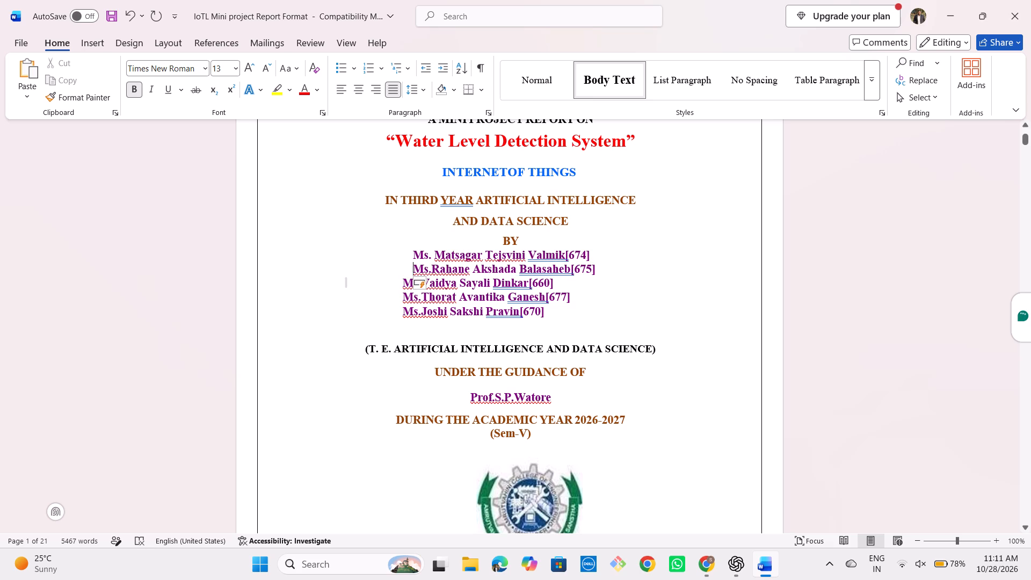
left_click(398, 281)
key("Tab")
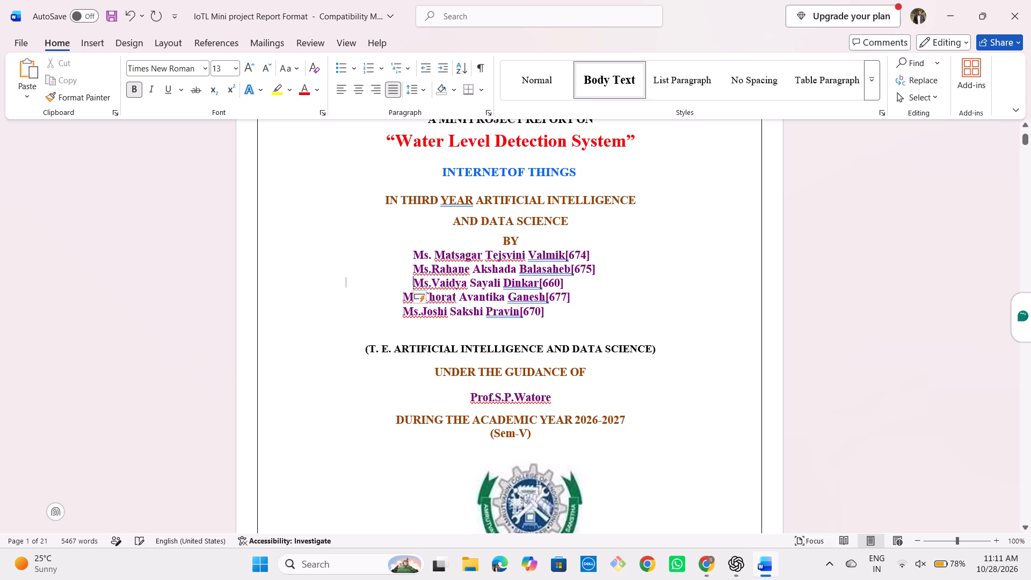
left_click(403, 295)
key("Tab")
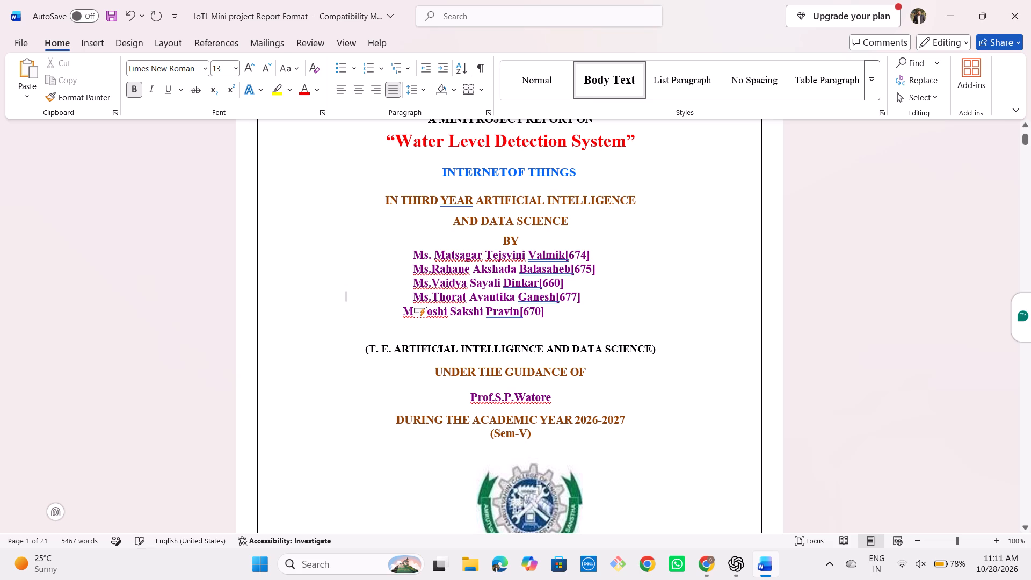
left_click(405, 314)
key("Tab")
Indent each of the five student lines on the Certificate page by one level.
scroll(405, 314, "down", 1)
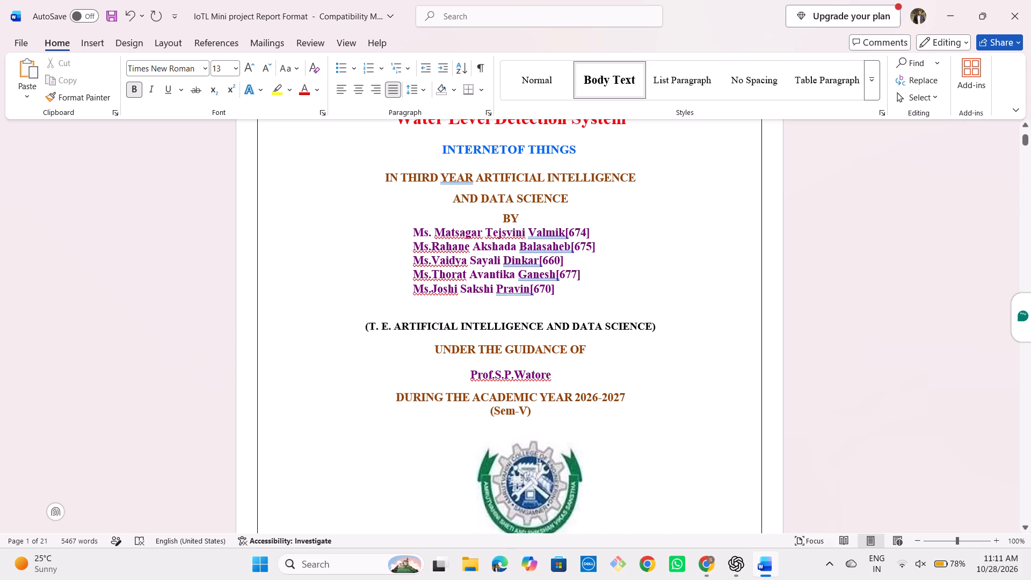
scroll(405, 314, "down", 2)
scroll(485, 424, "down", 1)
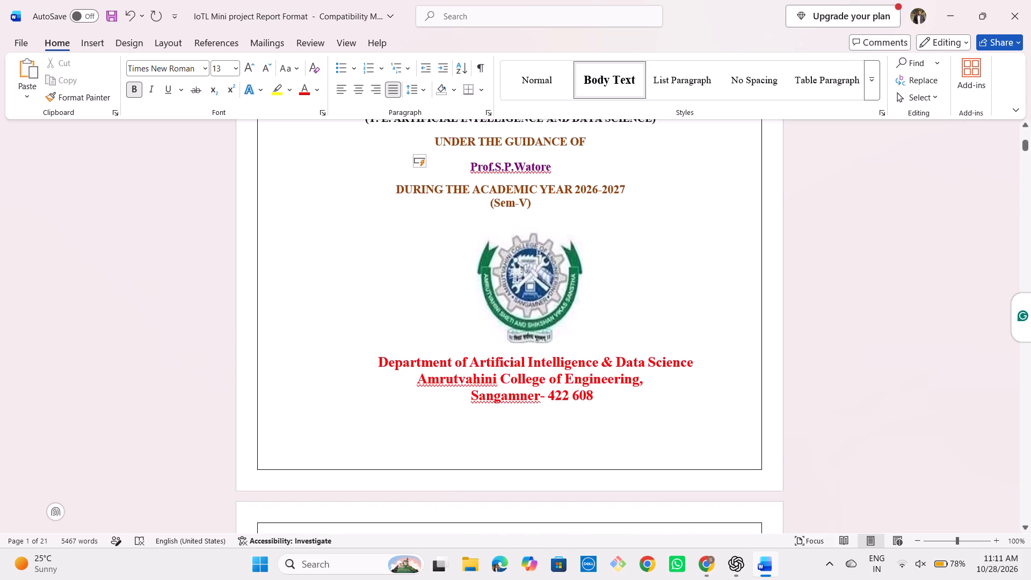
scroll(485, 424, "down", 2)
left_click(394, 281)
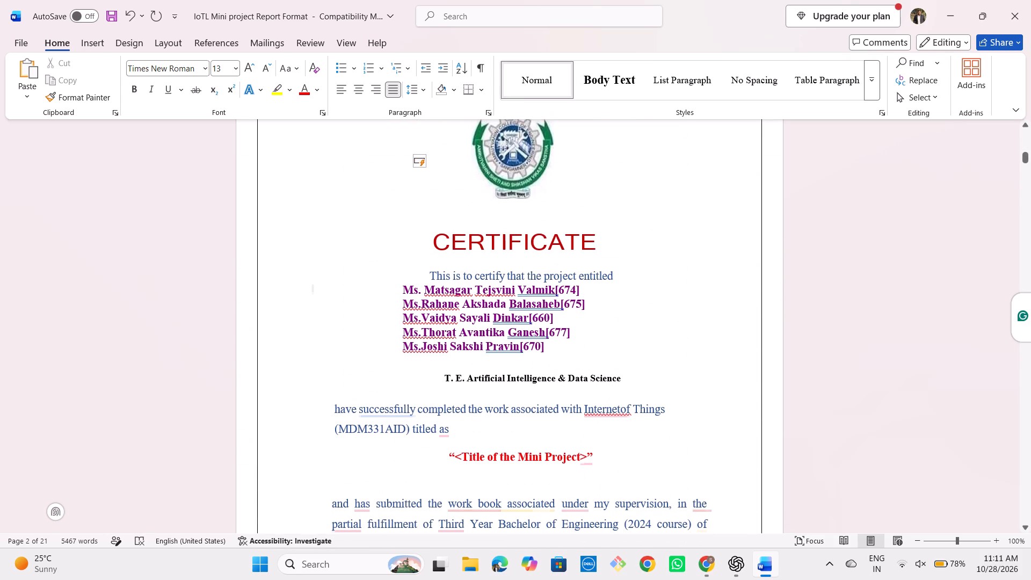
left_click(402, 288)
key("Tab")
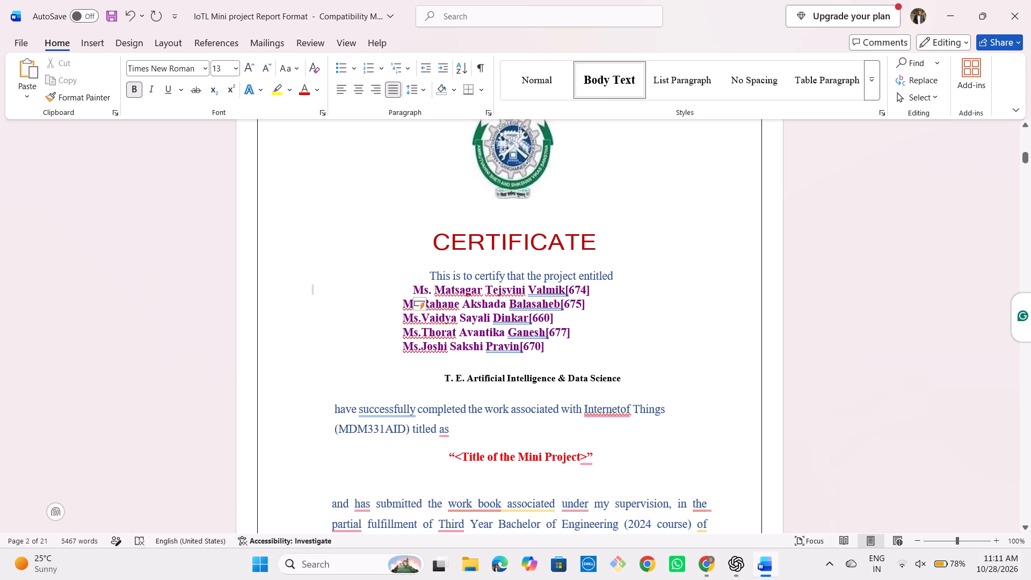
left_click(401, 297)
key("Tab")
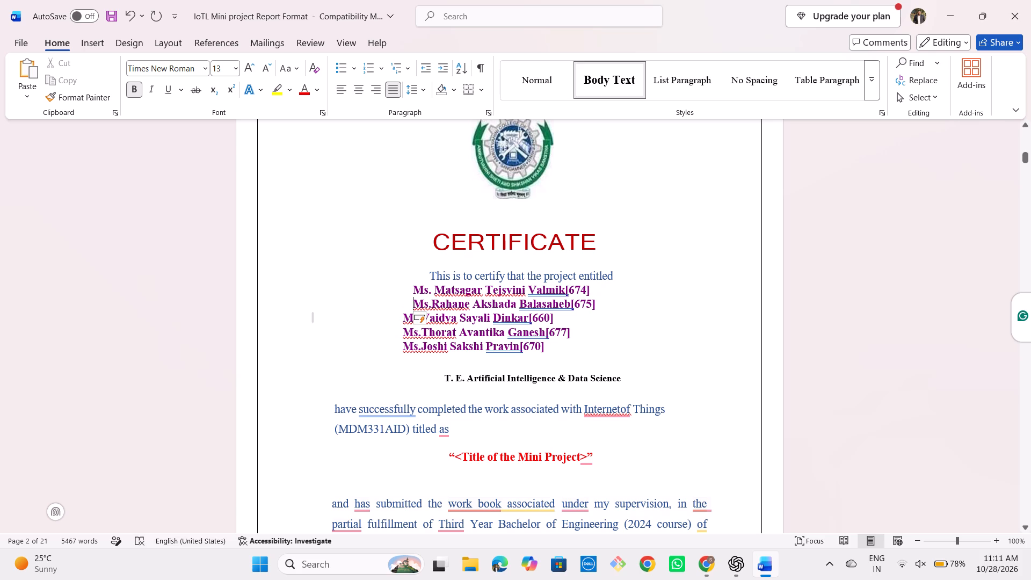
key("Tab")
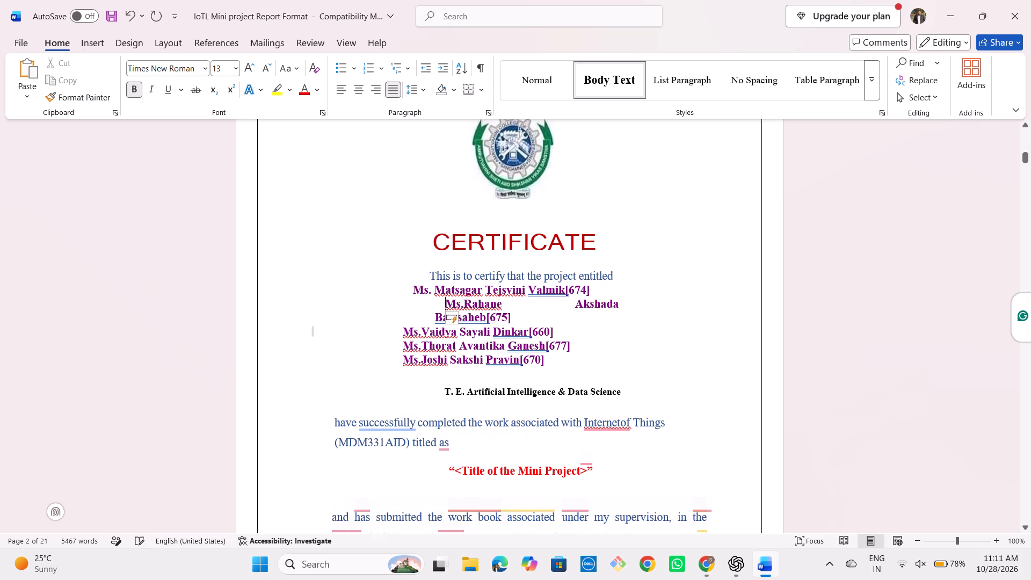
key("ctrl+z")
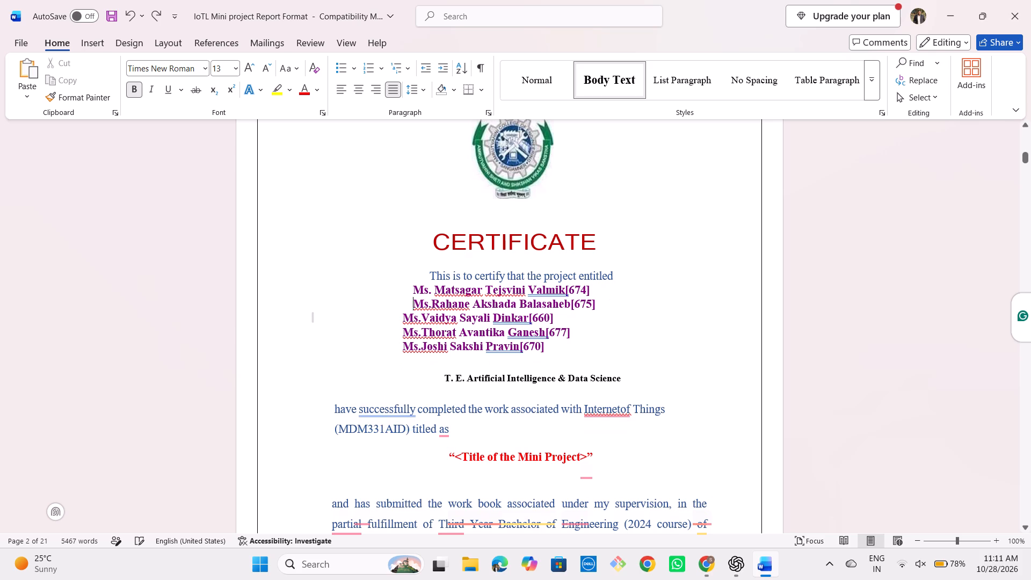
left_click(409, 318)
key("Left")
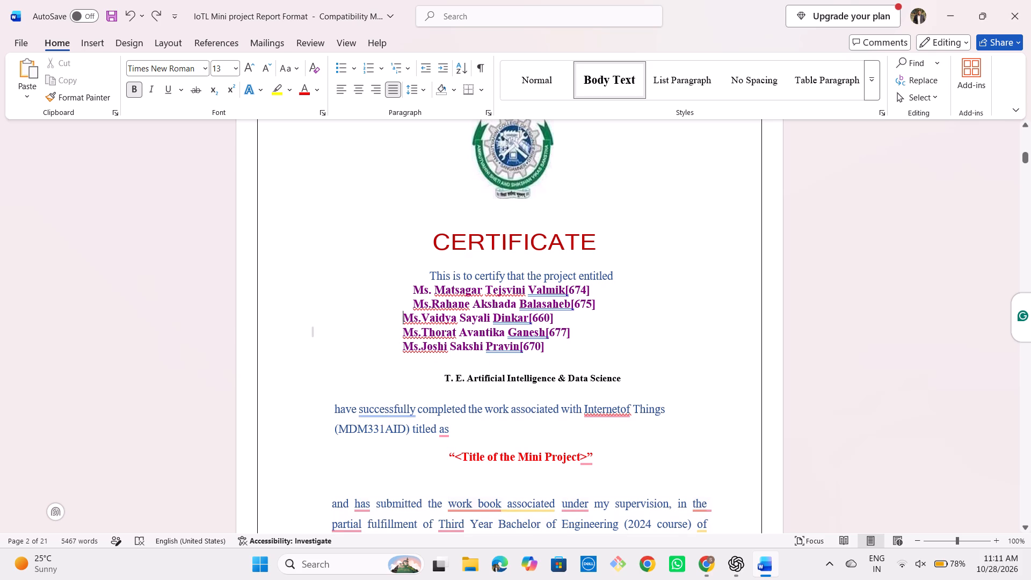
key("Tab")
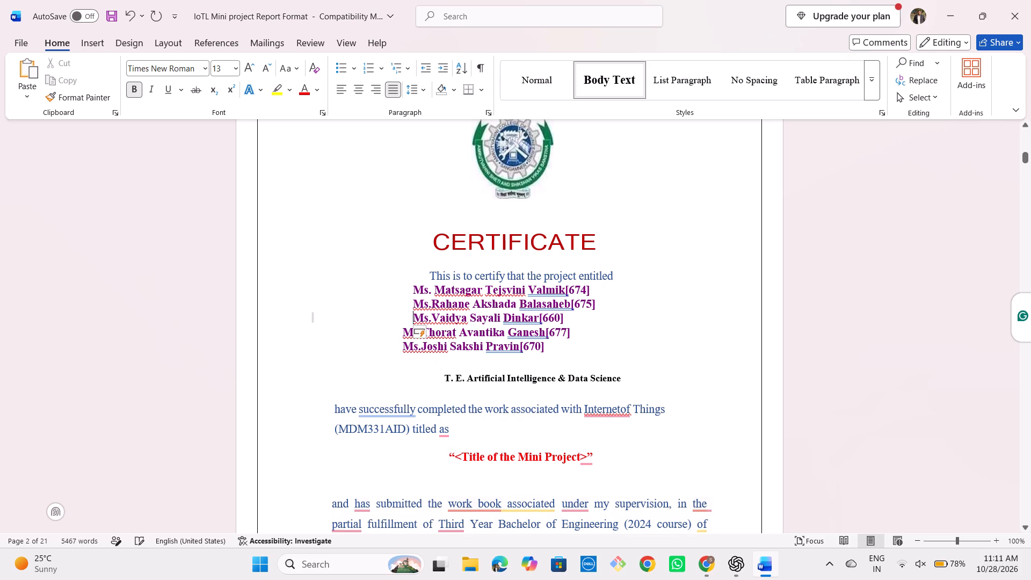
left_click(404, 334)
key("Tab")
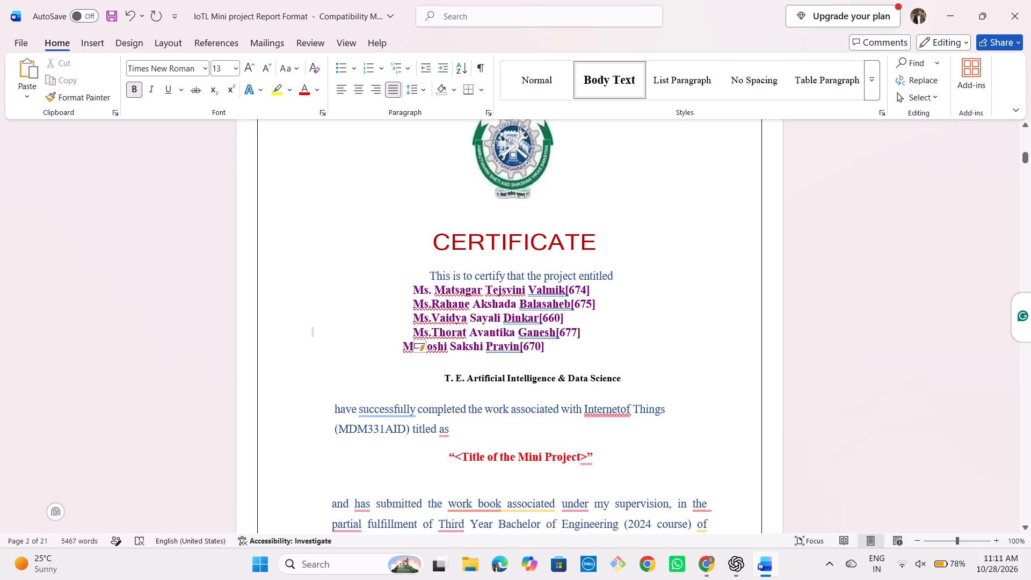
left_click(403, 352)
key("Tab")
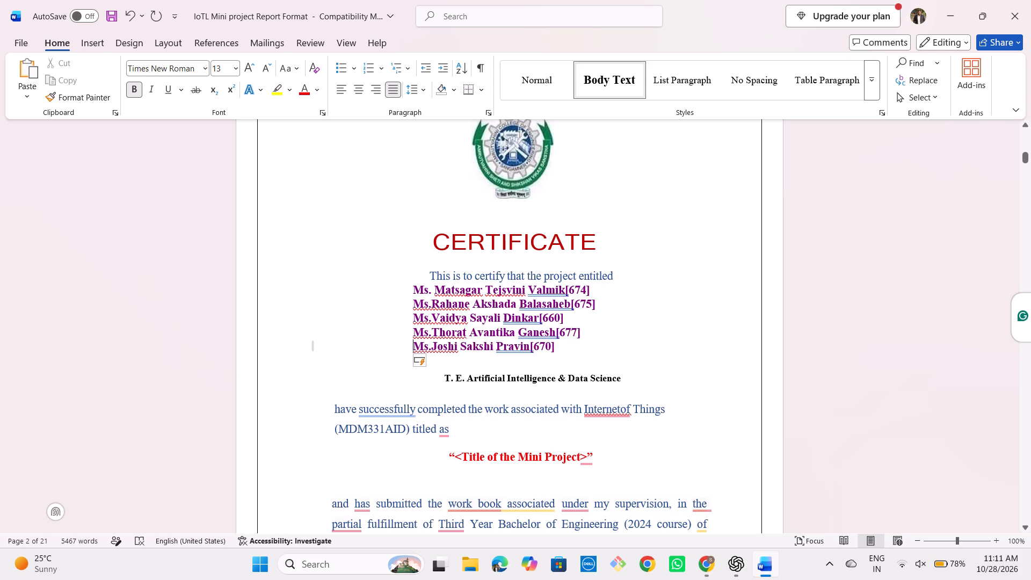
Shift the first three student lines on the Certificate page further with indents and leading spaces, aligning them under “This is to certify”.
left_click(409, 287)
key("Tab")
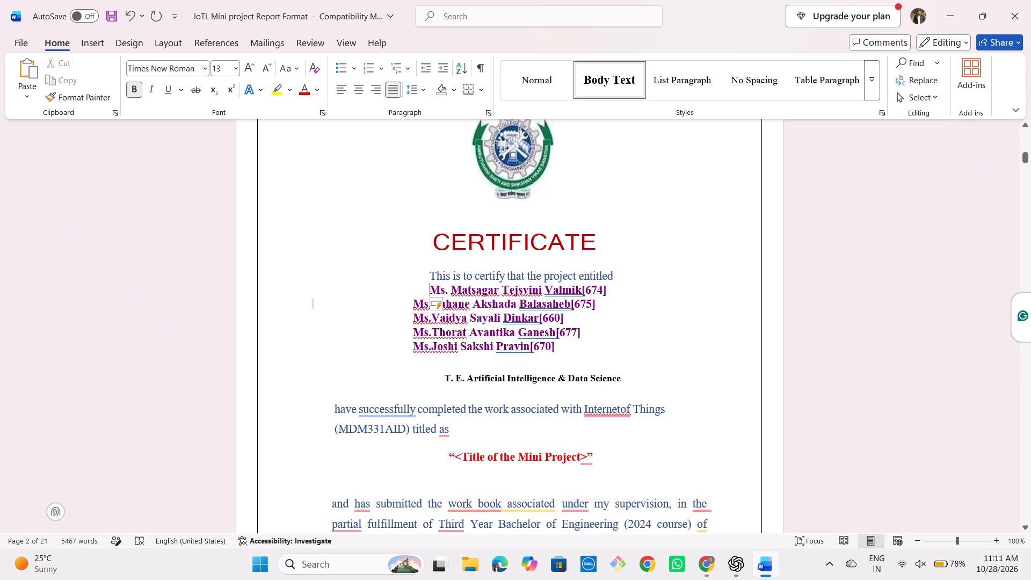
left_click(412, 303)
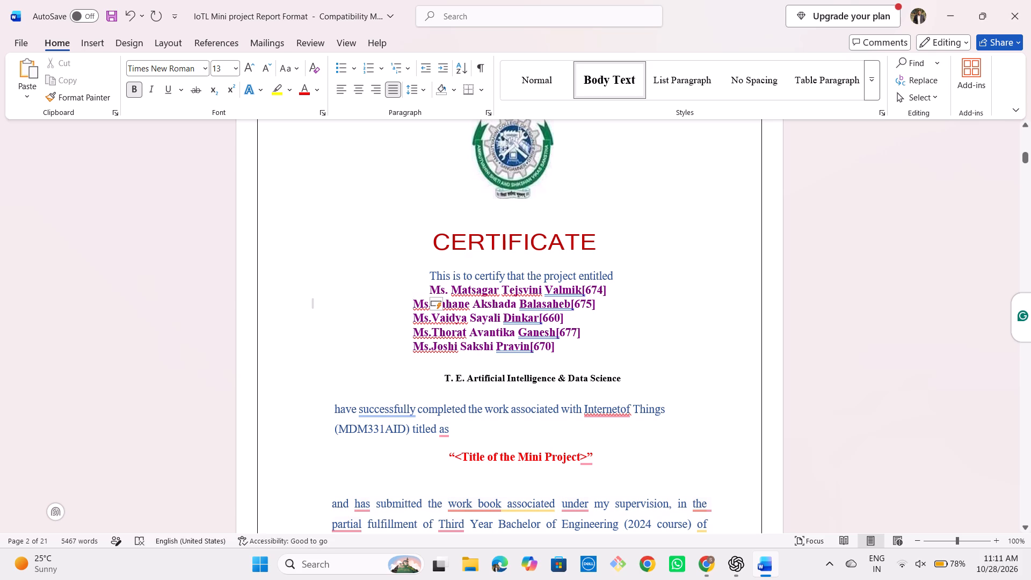
key("Tab")
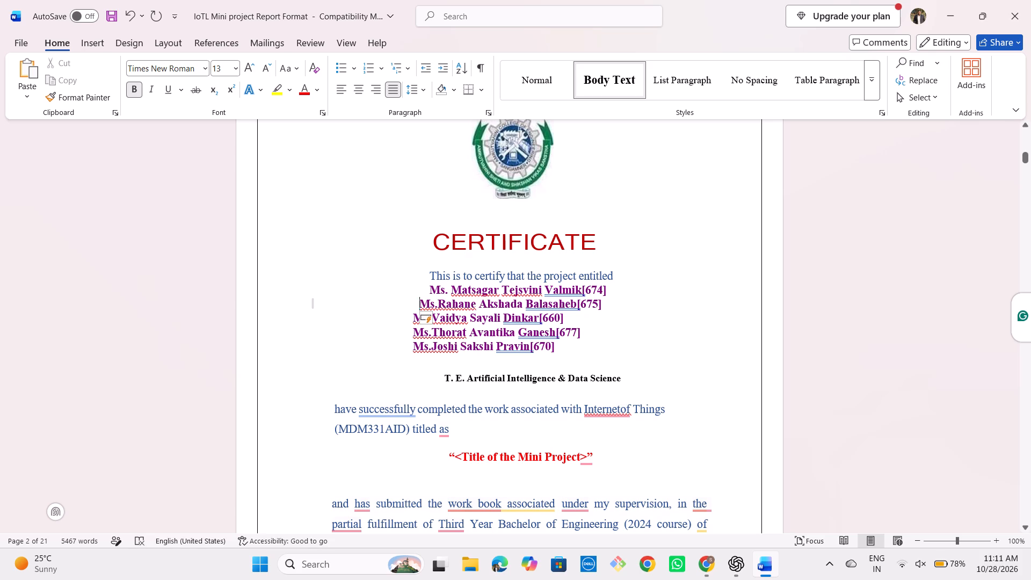
key("space")
key("space")
key("space")
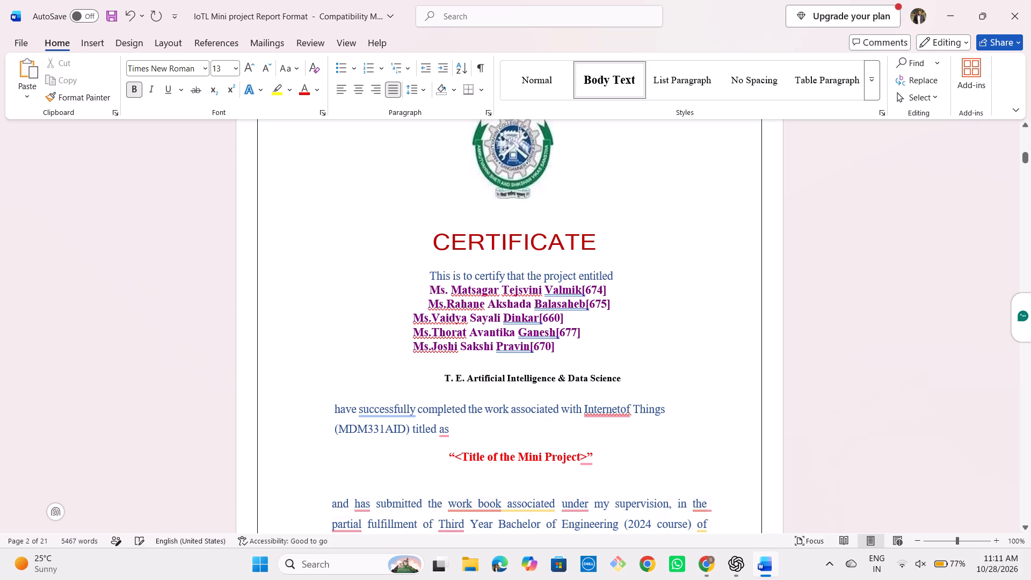
left_click(415, 318)
key("space")
key("space")
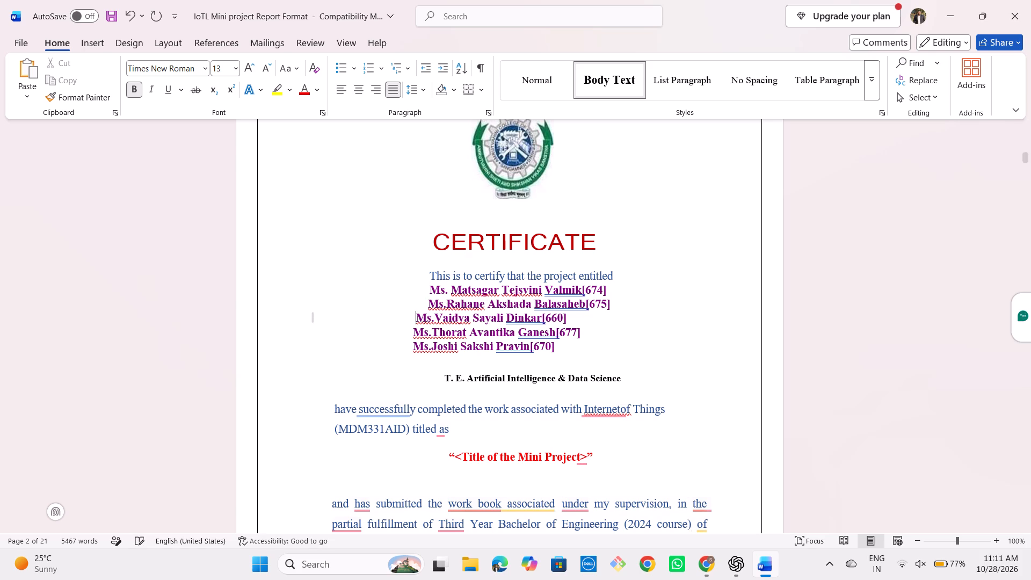
key("space")
key("space")
key("space")
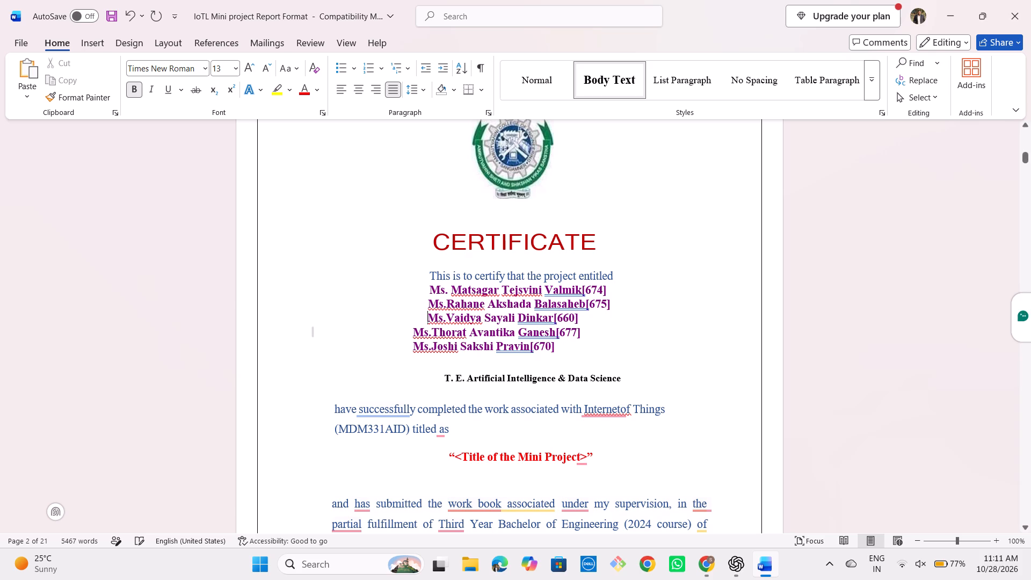
Add five leading spaces to each of the fourth and fifth student lines on the Certificate page, aligning them with the lines above.
left_click(414, 330)
key("space")
key("space")
key("space")
key("space")
key("space")
key("space")
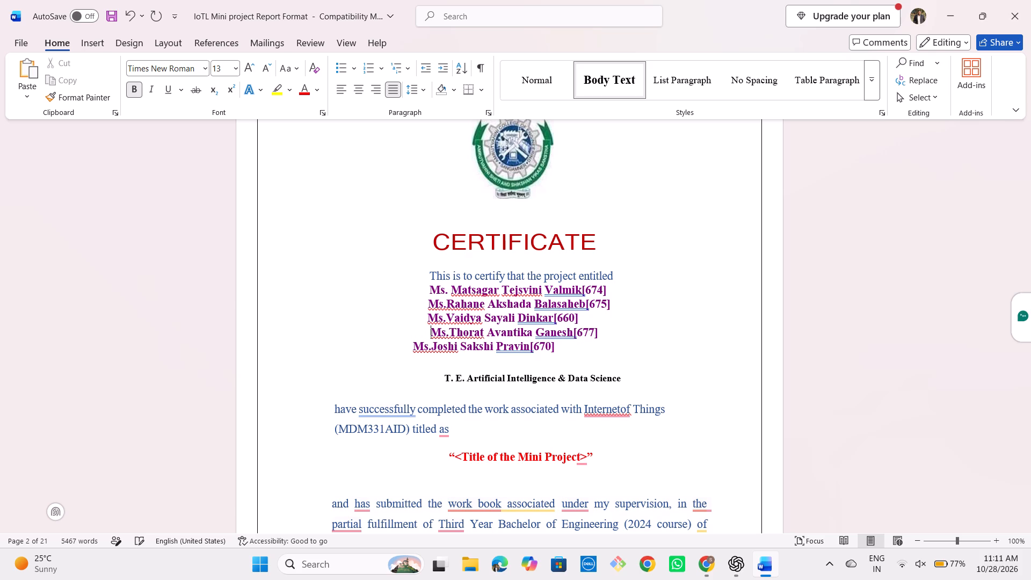
key("BackSpace")
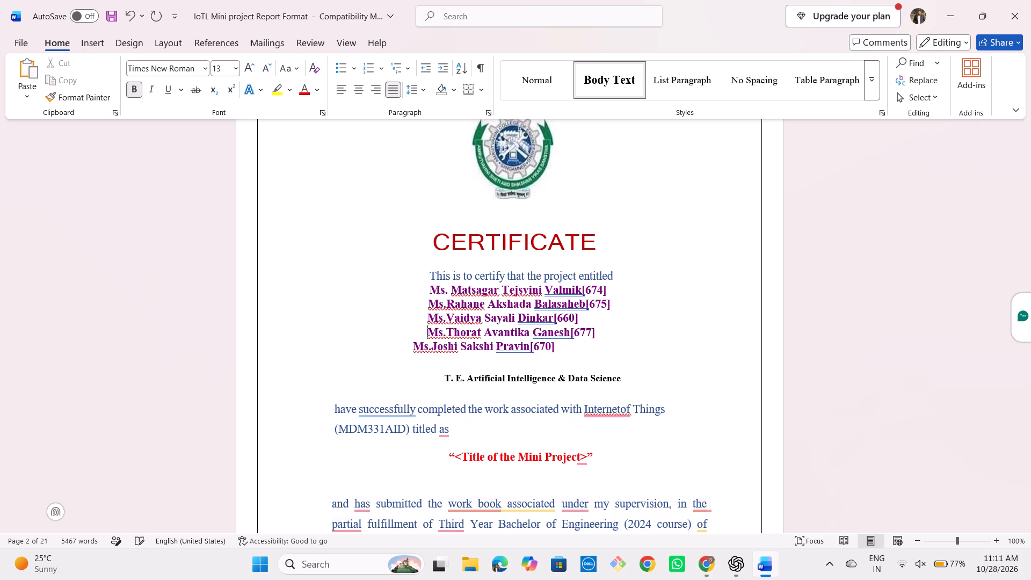
left_click(401, 350)
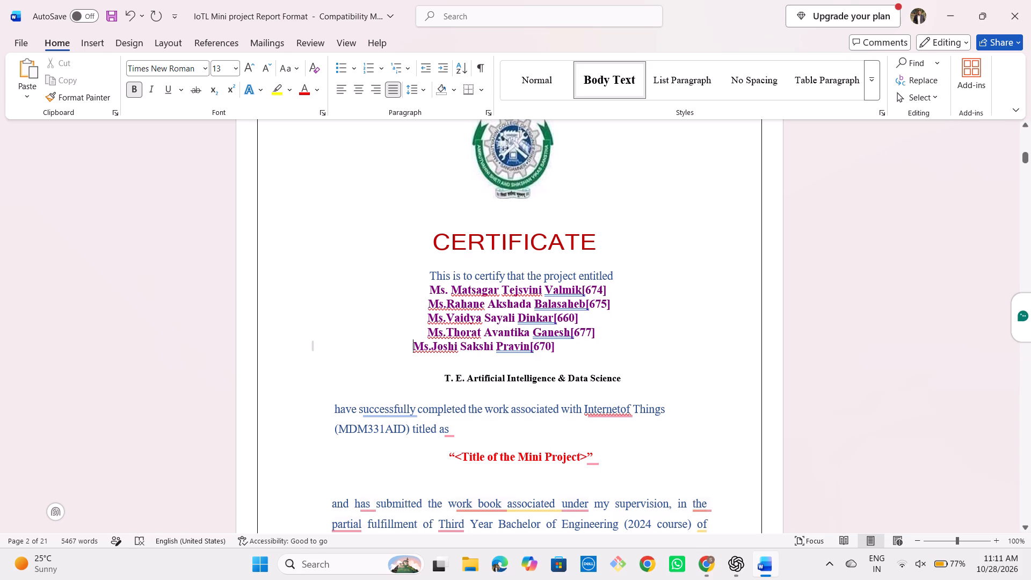
key("space")
key("space")
key("space")
key("space")
key("space")
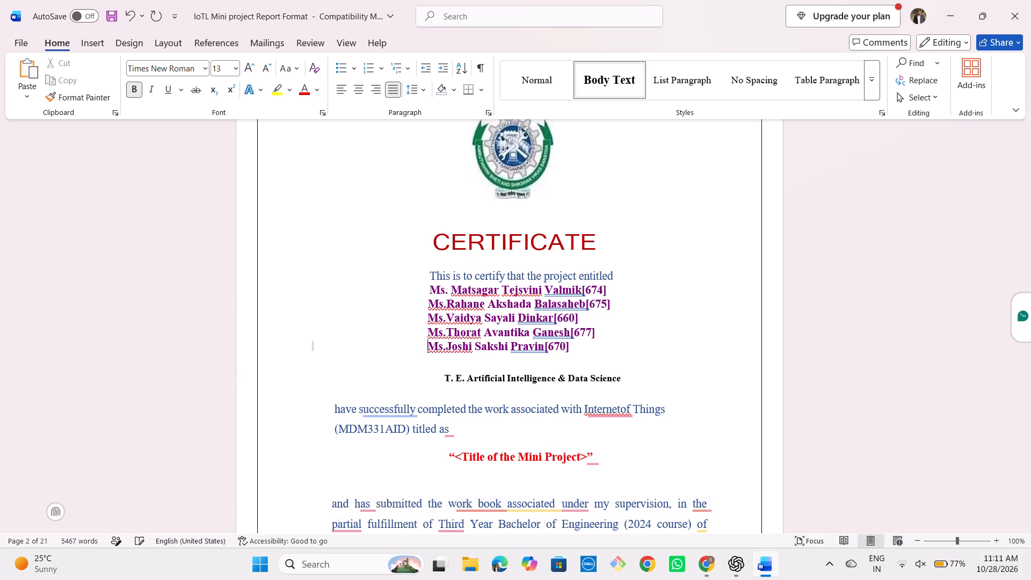
Copy “Water Level Detection System” from the title page and paste it over the mini project title placeholder on the Certificate page.
scroll(401, 350, "down", 1)
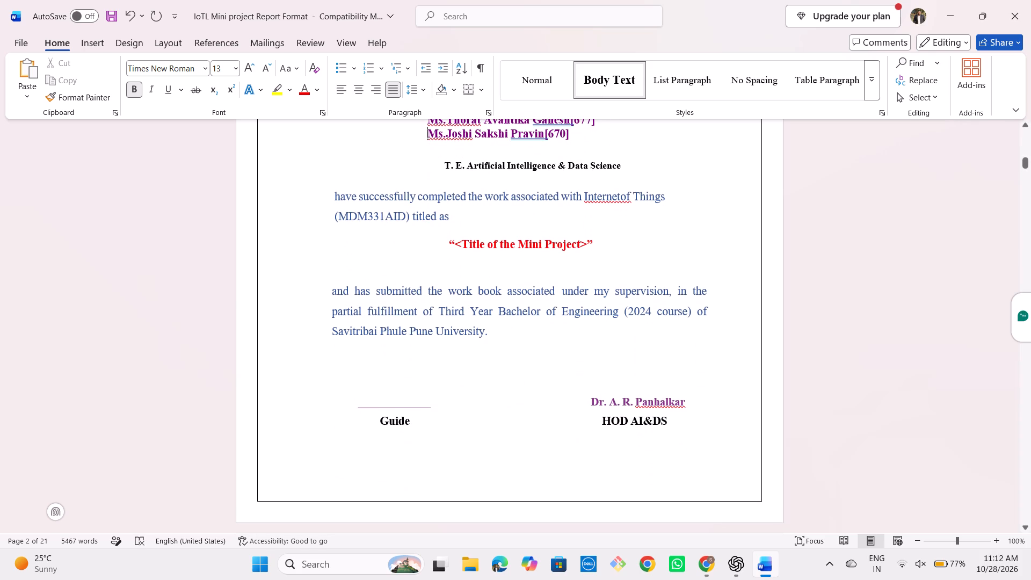
scroll(403, 74, "up", 8)
scroll(404, 0, "up", 3)
scroll(475, 228, "up", 14)
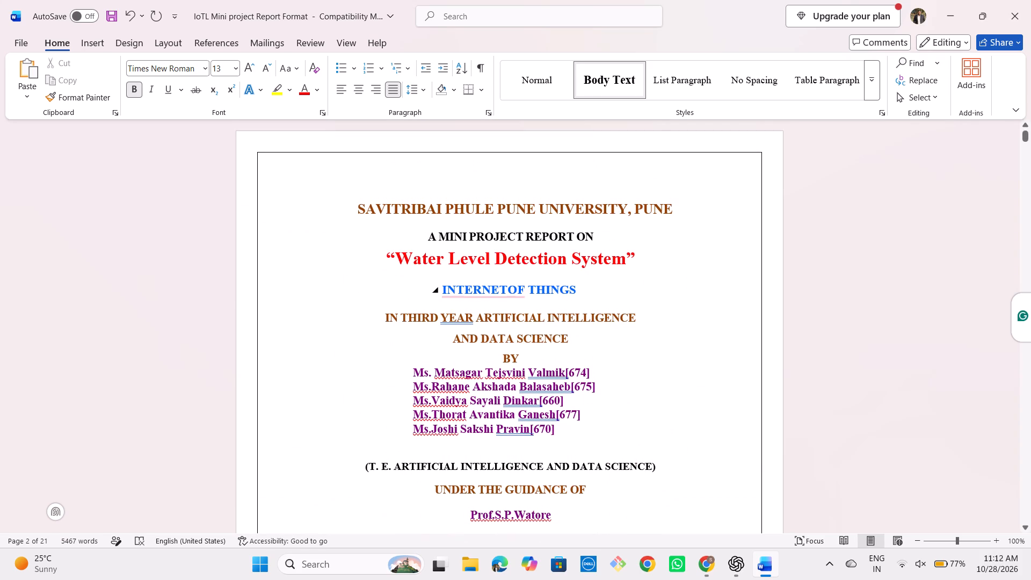
triple_click(512, 259)
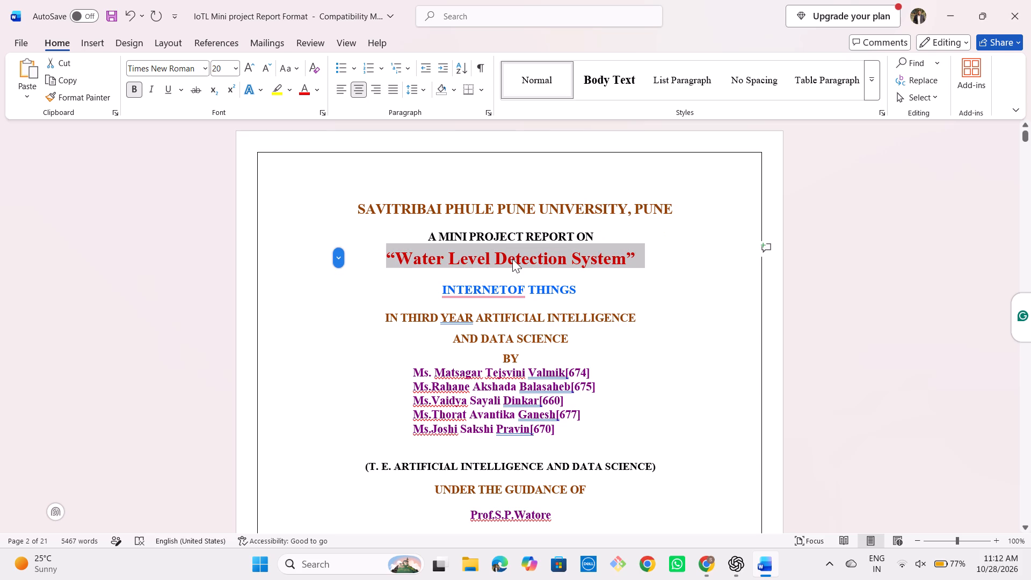
key("ctrl+c")
scroll(512, 259, "down", 1)
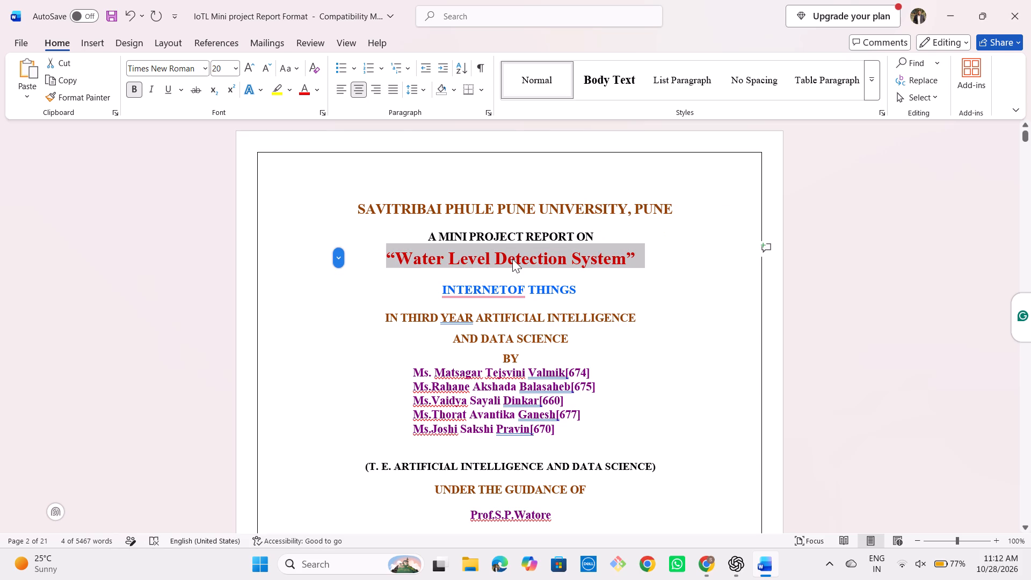
scroll(512, 259, "down", 1)
scroll(482, 363, "down", 2)
scroll(555, 418, "down", 1)
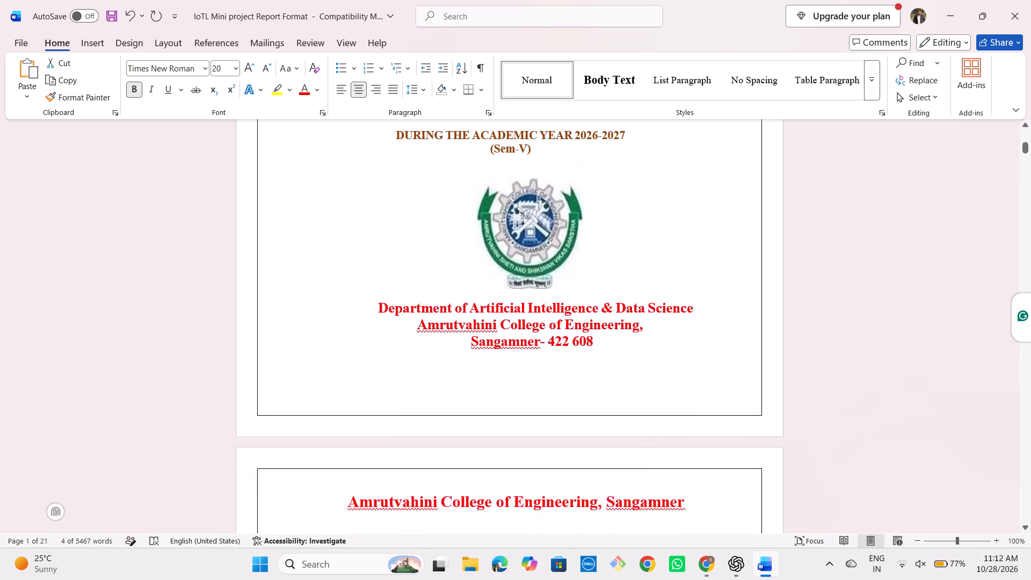
scroll(555, 418, "down", 1)
scroll(499, 504, "down", 1)
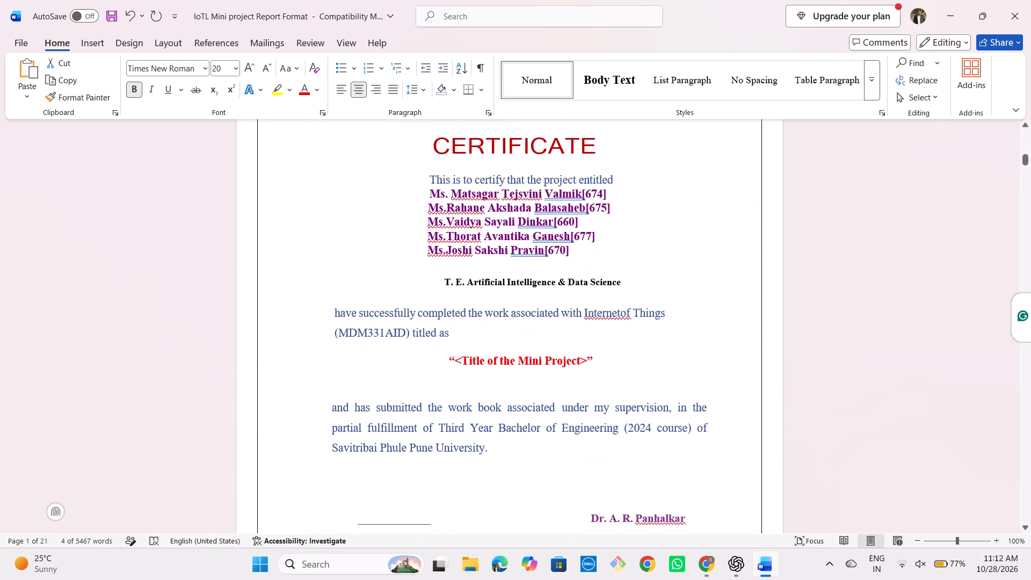
triple_click(528, 363)
key("ctrl+v")
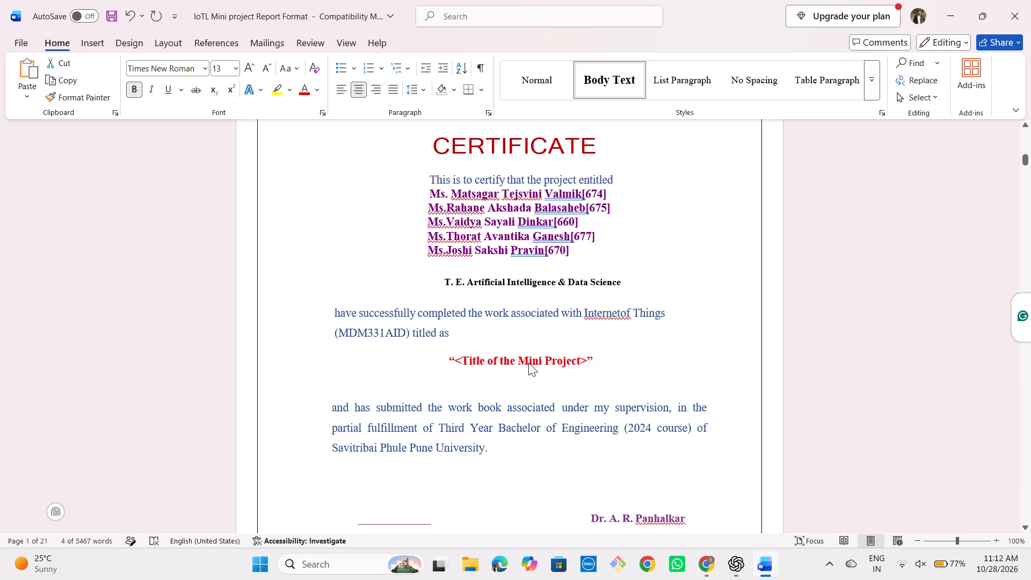
Set the font size of the project title on the Certificate page to 16.
triple_click(524, 360)
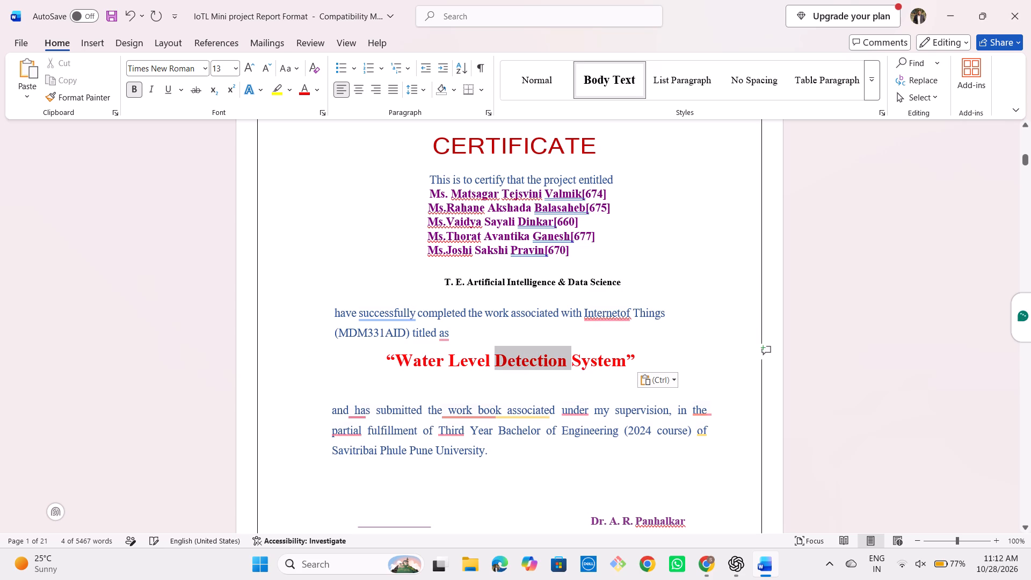
left_click(238, 68)
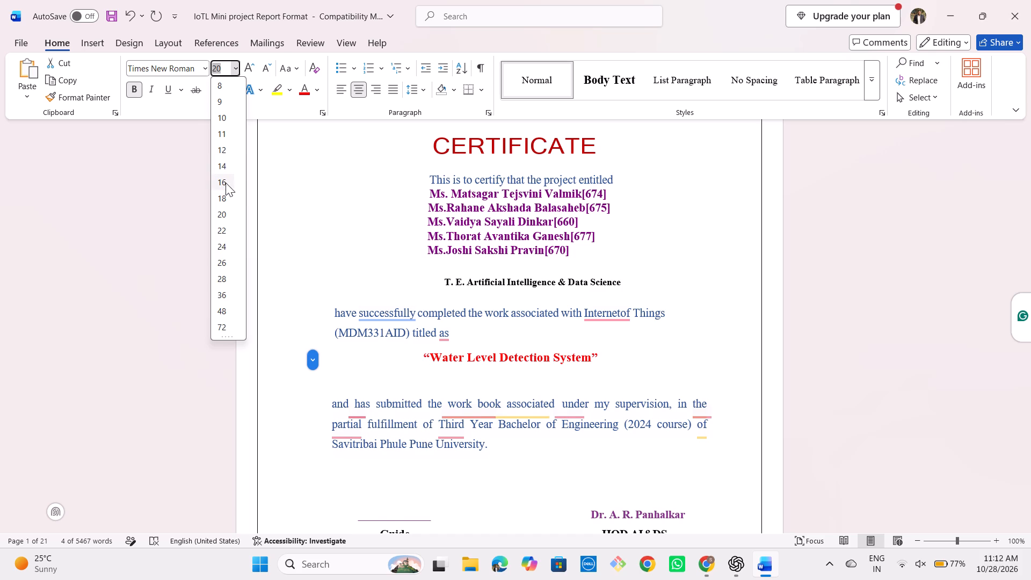
left_click(226, 187)
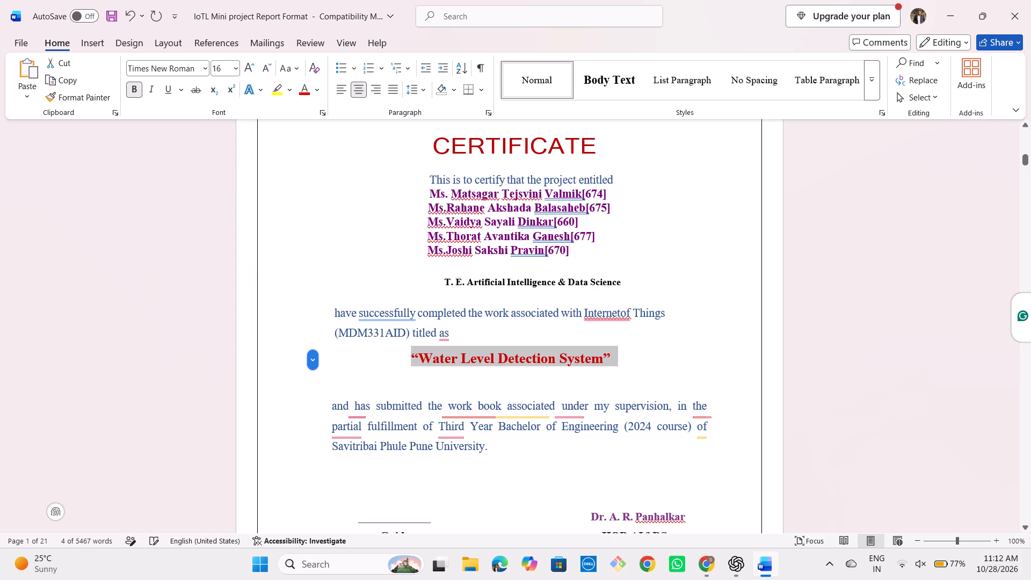
left_click(532, 506)
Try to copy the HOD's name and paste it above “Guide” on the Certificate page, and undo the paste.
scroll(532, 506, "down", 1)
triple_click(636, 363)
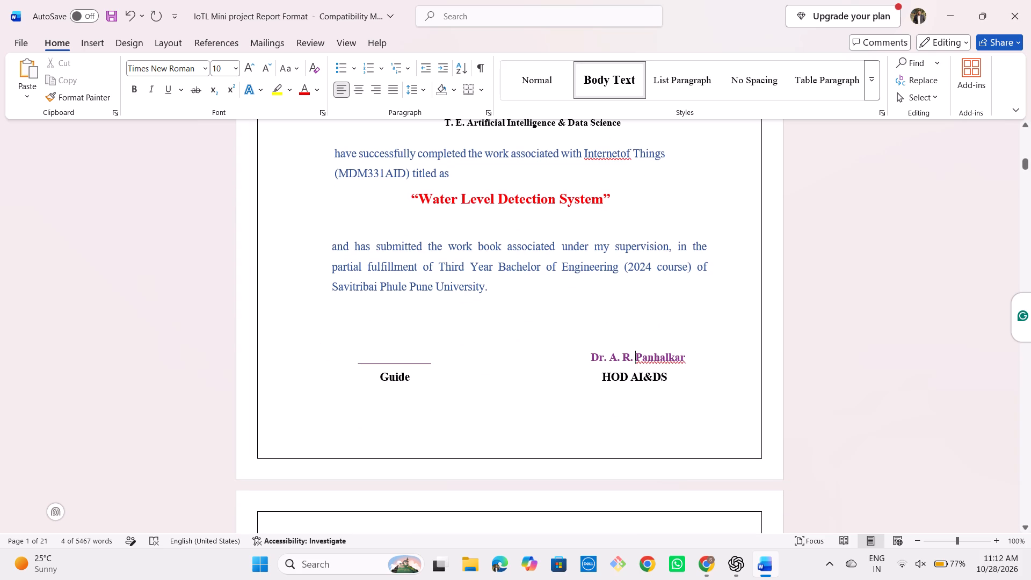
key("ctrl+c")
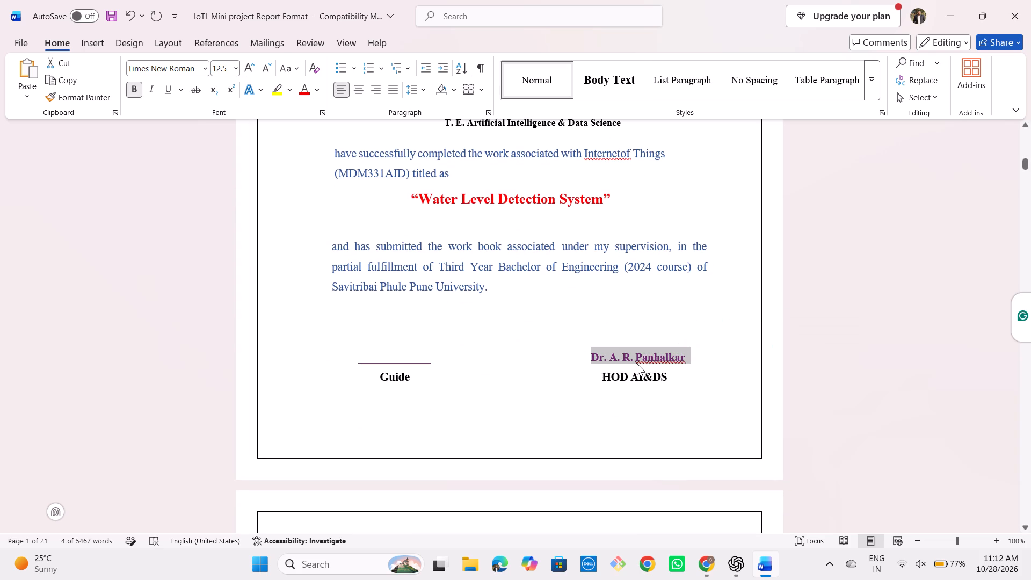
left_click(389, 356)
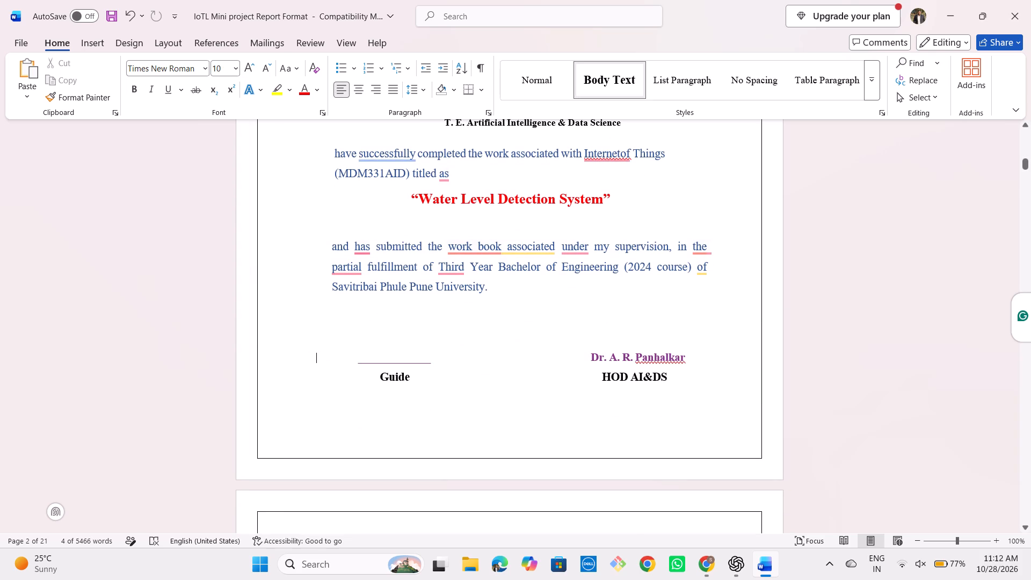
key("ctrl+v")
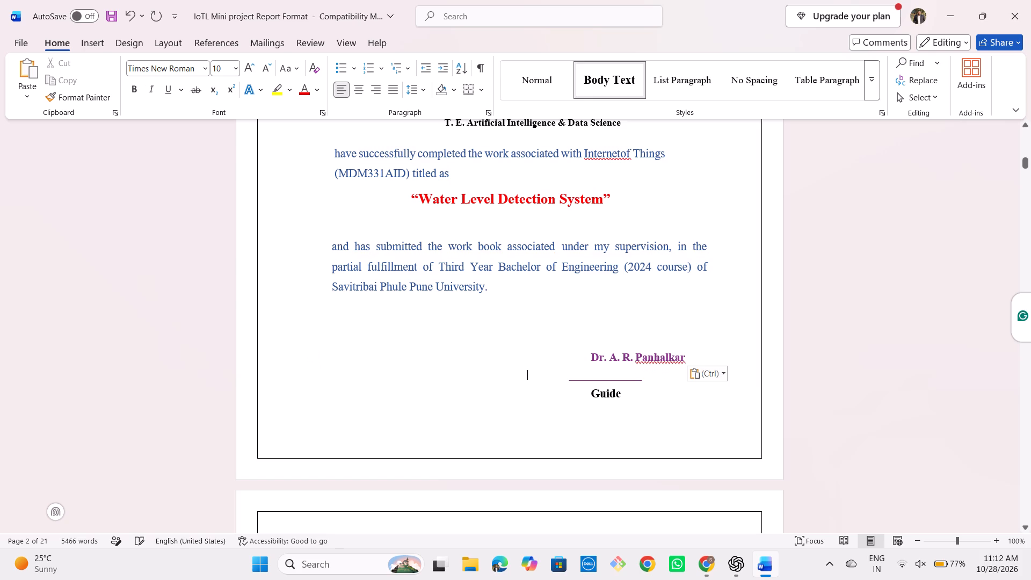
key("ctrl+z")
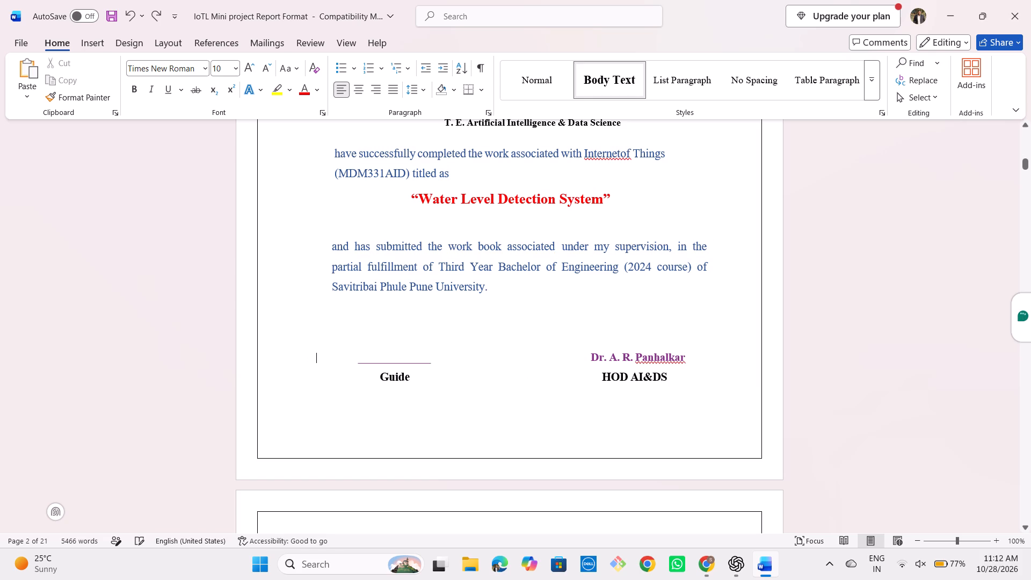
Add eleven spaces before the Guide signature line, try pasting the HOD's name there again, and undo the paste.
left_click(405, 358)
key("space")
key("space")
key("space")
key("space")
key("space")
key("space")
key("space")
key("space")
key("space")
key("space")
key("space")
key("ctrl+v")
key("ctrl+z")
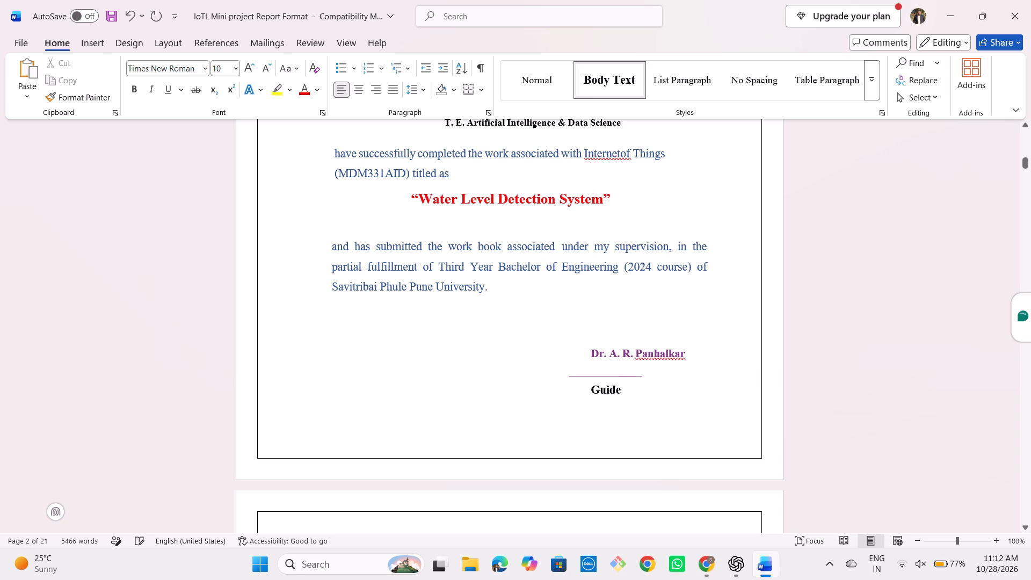
Switch to File Explorer and look through the Documents folder for an existing report with an acknowledgement.
scroll(405, 358, "down", 3)
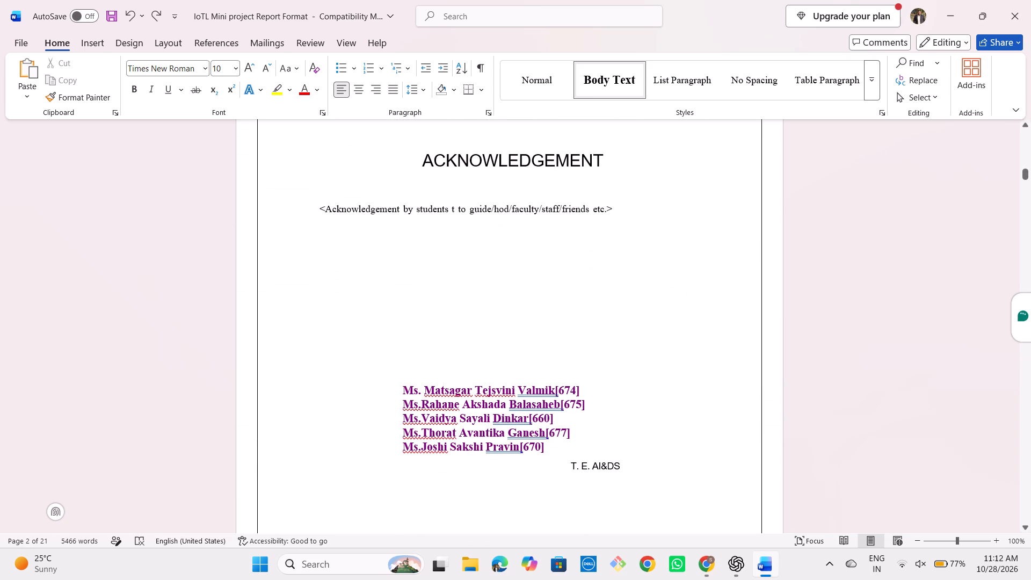
left_click(475, 564)
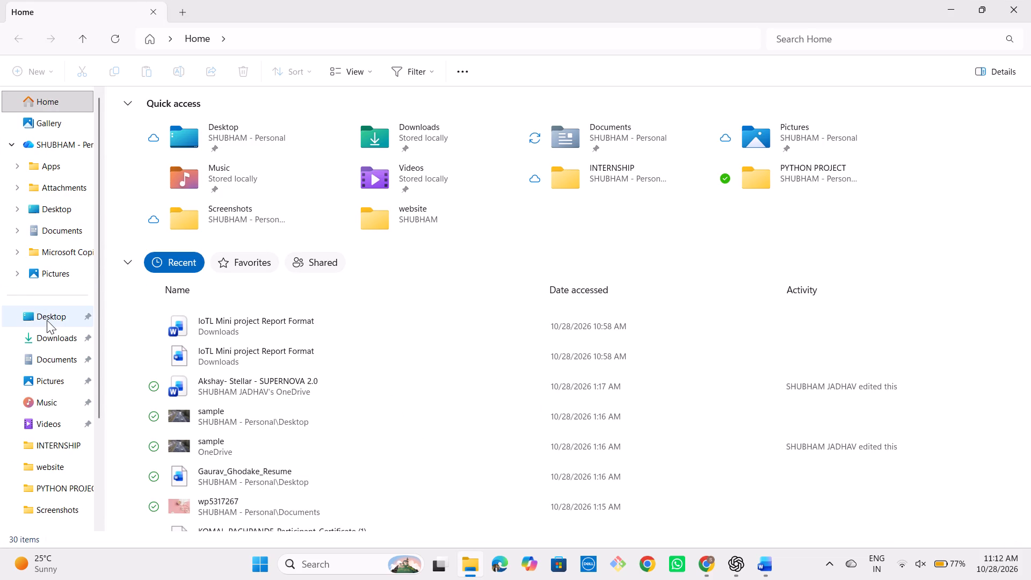
left_click(49, 354)
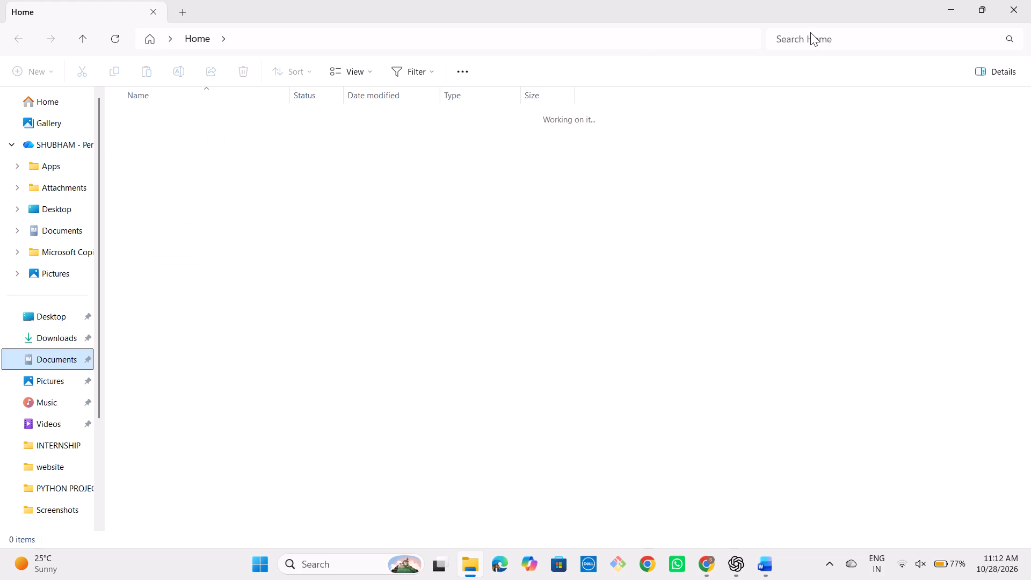
left_click(810, 32)
left_click_drag(810, 32, 250, 202)
scroll(250, 202, "down", 4)
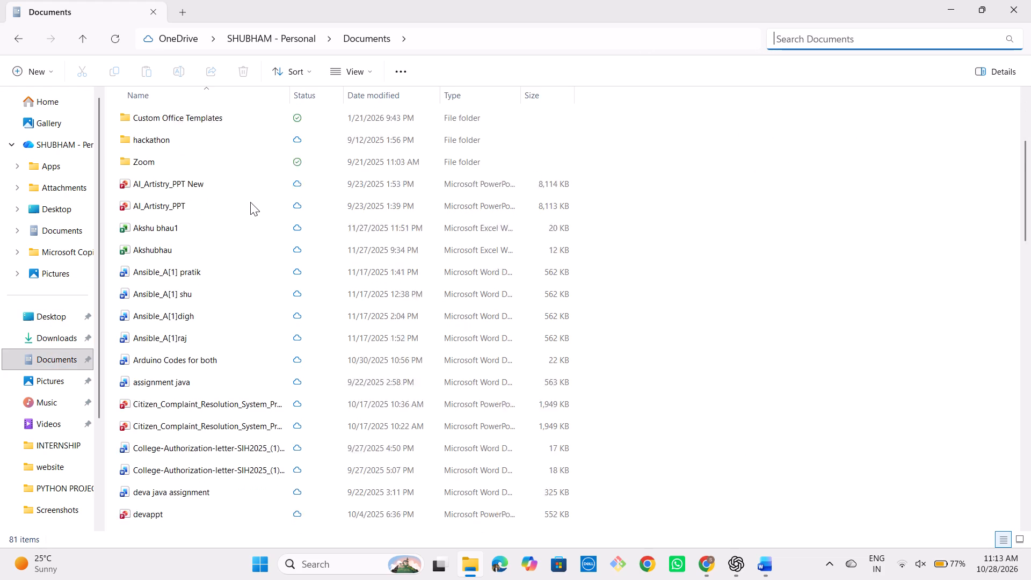
scroll(250, 202, "down", 8)
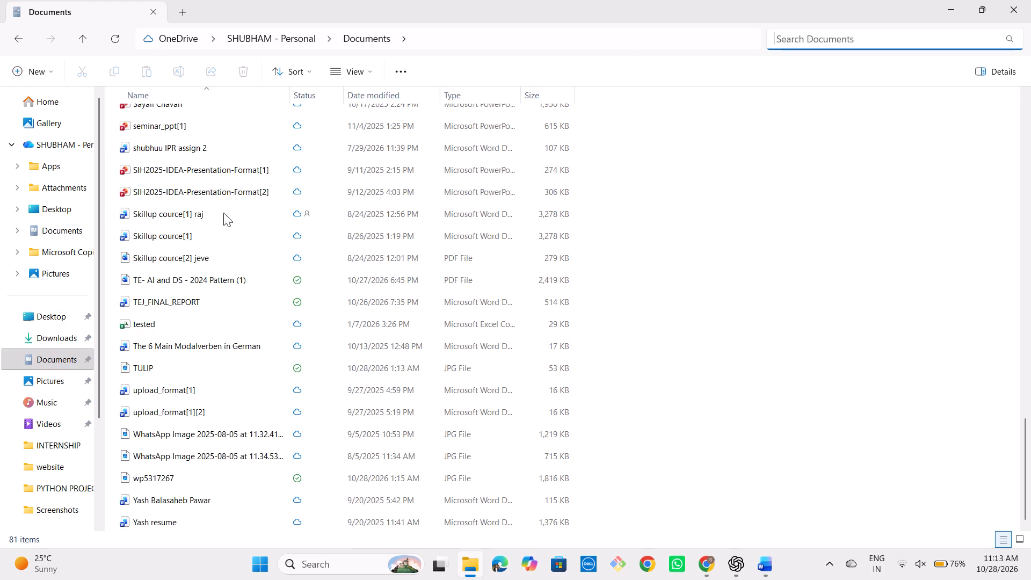
scroll(238, 445, "up", 1)
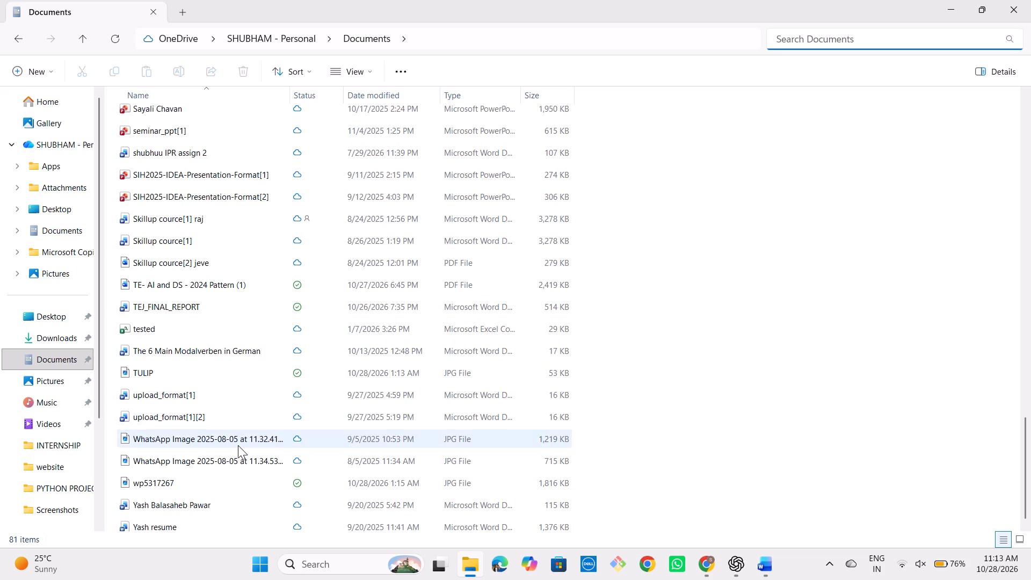
scroll(238, 445, "up", 1)
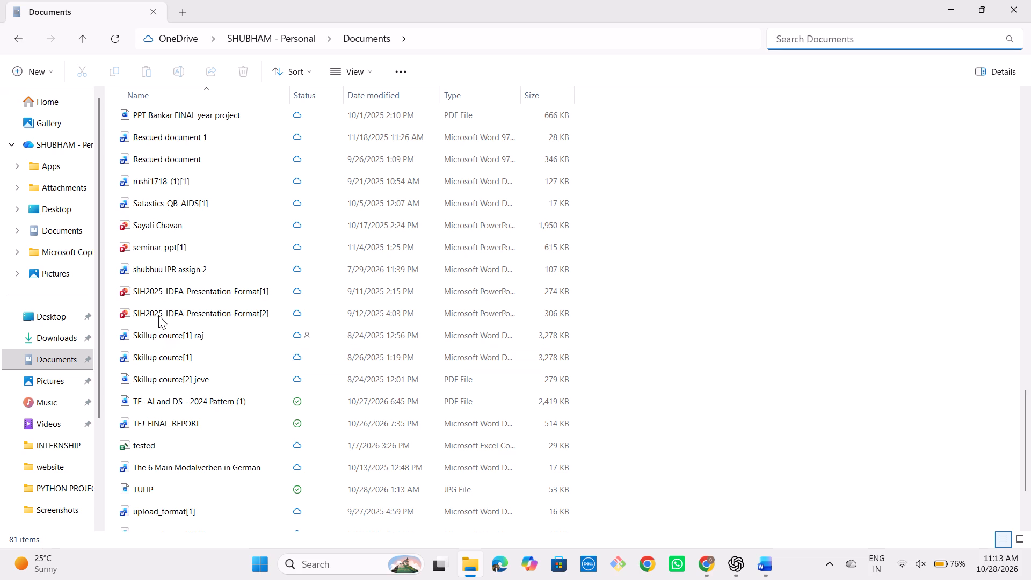
scroll(158, 315, "down", 5)
scroll(158, 315, "up", 1)
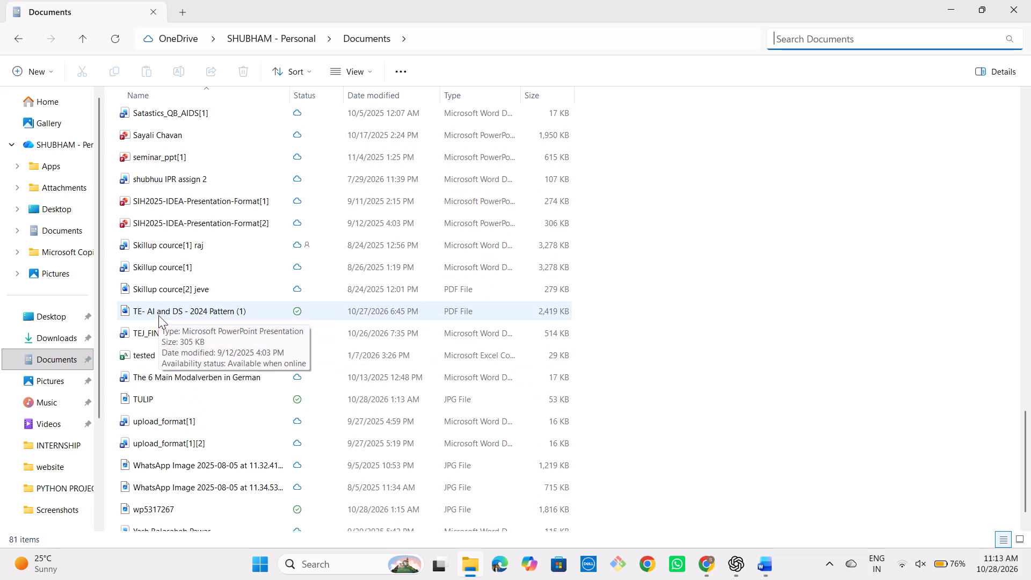
scroll(158, 315, "up", 3)
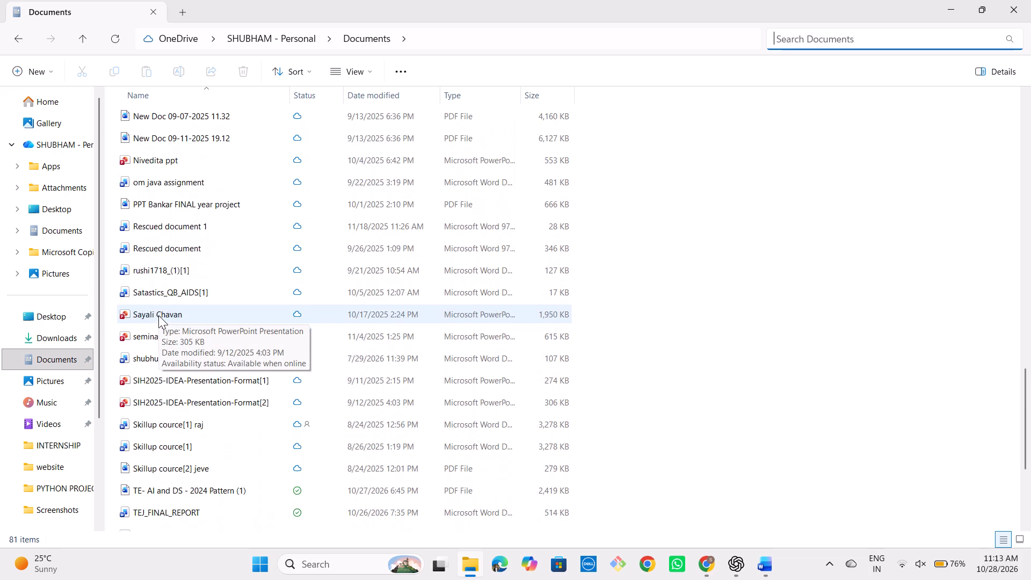
scroll(158, 315, "up", 5)
scroll(137, 175, "up", 7)
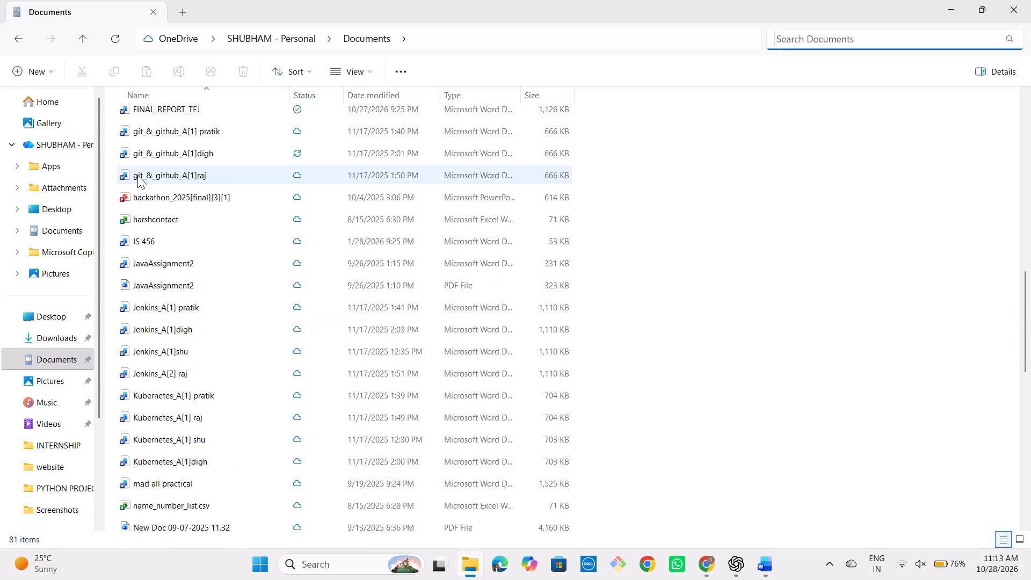
Search the Documents folder for “TEJ” and open FINAL_REPORT_TEJ in Word.
left_click(792, 50)
key("t")
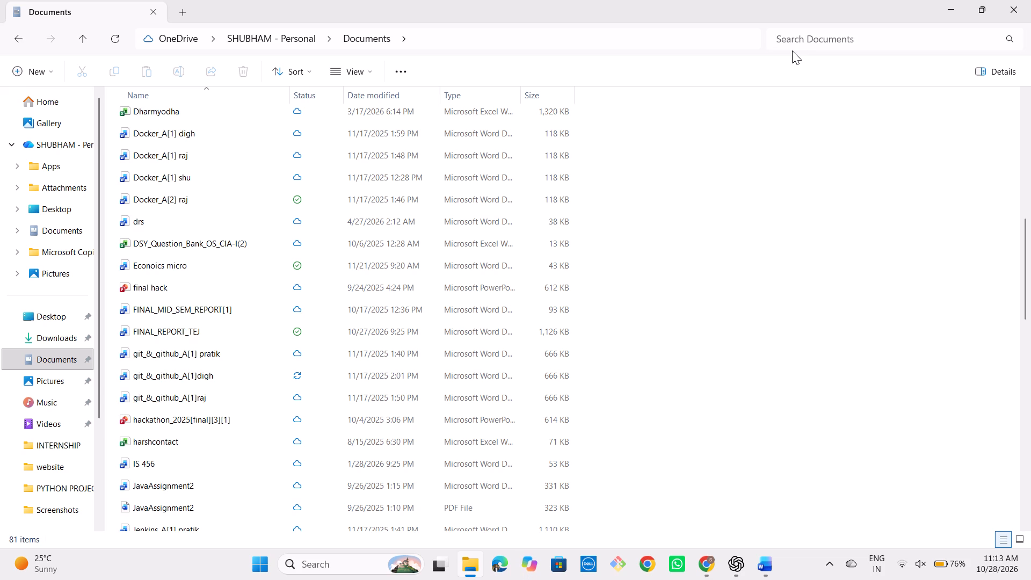
type("EJ")
left_click(829, 36)
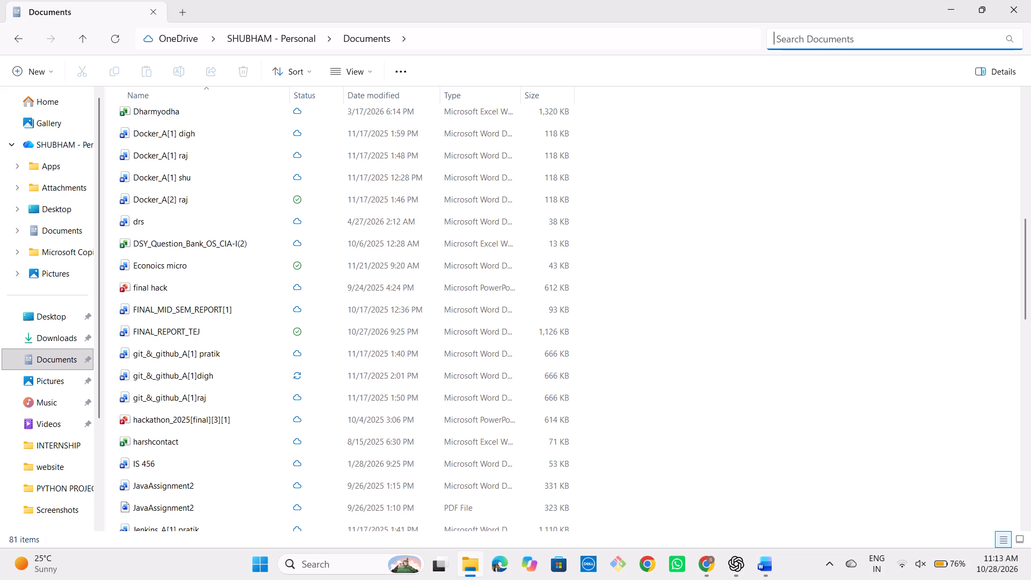
type("TEJ")
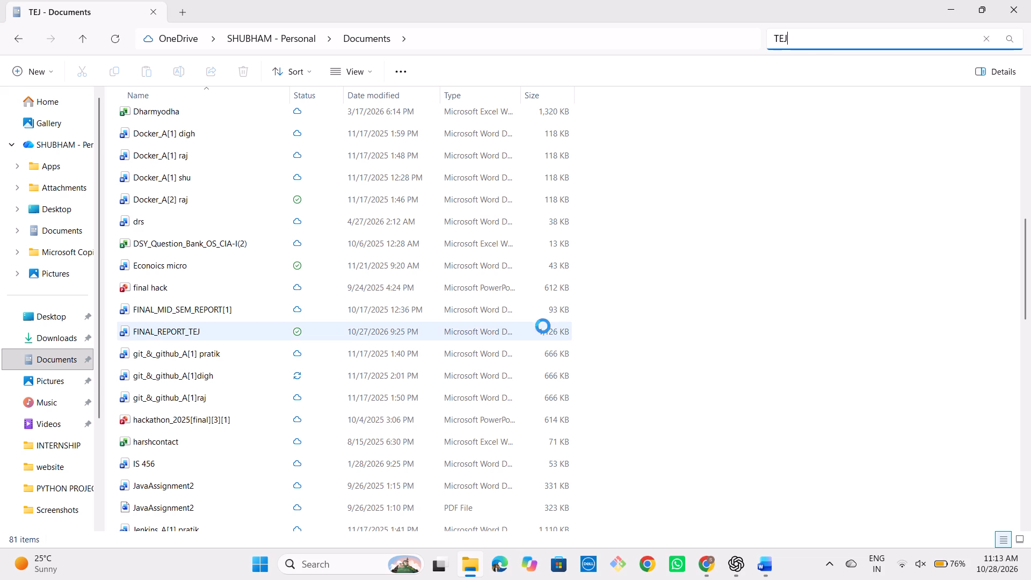
scroll(543, 326, "up", 7)
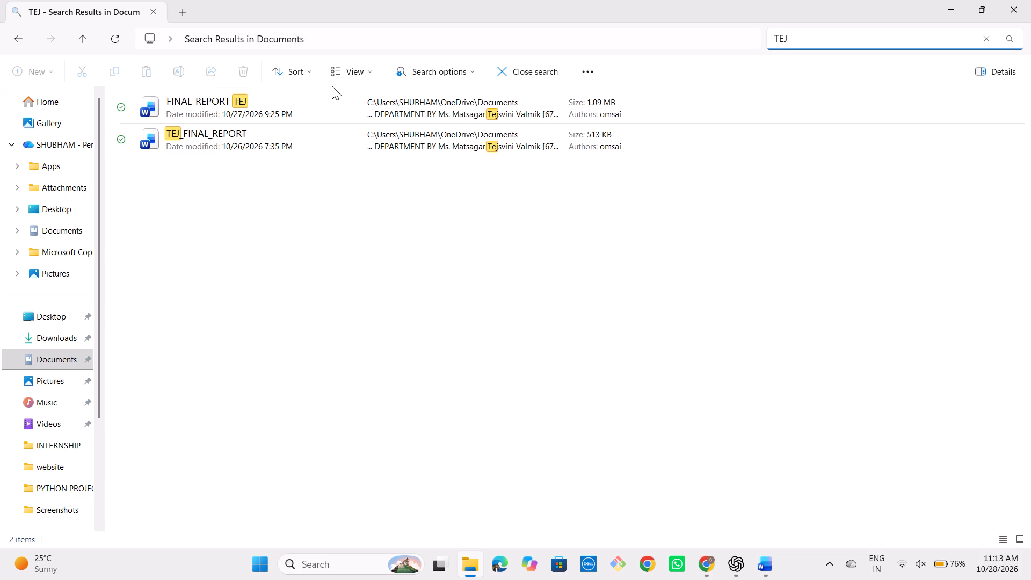
double_click(345, 110)
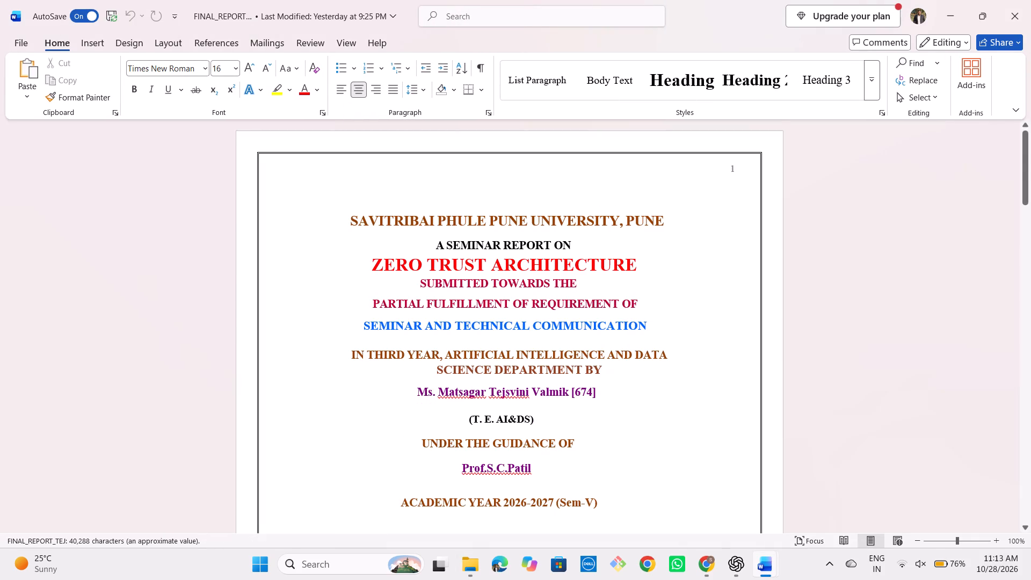
Copy the four body paragraphs under the ACKNOWLEDGEMENT heading on page 3 of the seminar report.
scroll(527, 308, "down", 8)
scroll(527, 308, "up", 2)
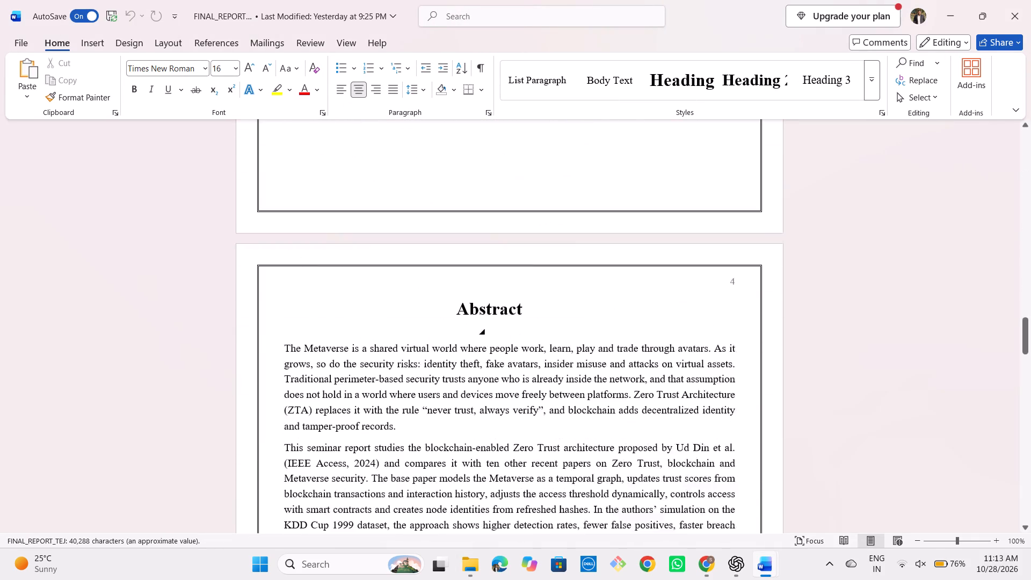
scroll(527, 308, "up", 3)
scroll(527, 308, "down", 1)
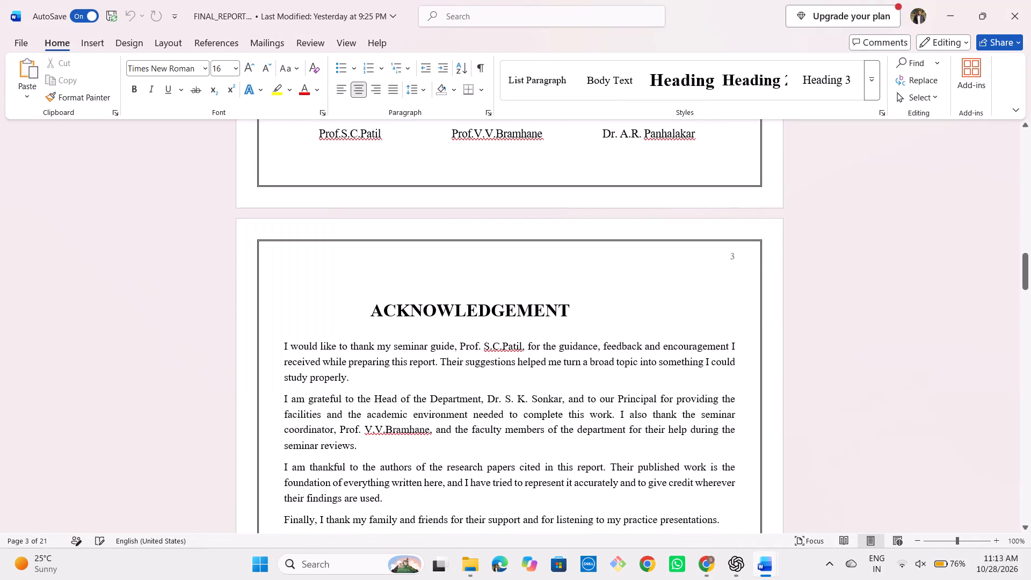
scroll(527, 308, "down", 1)
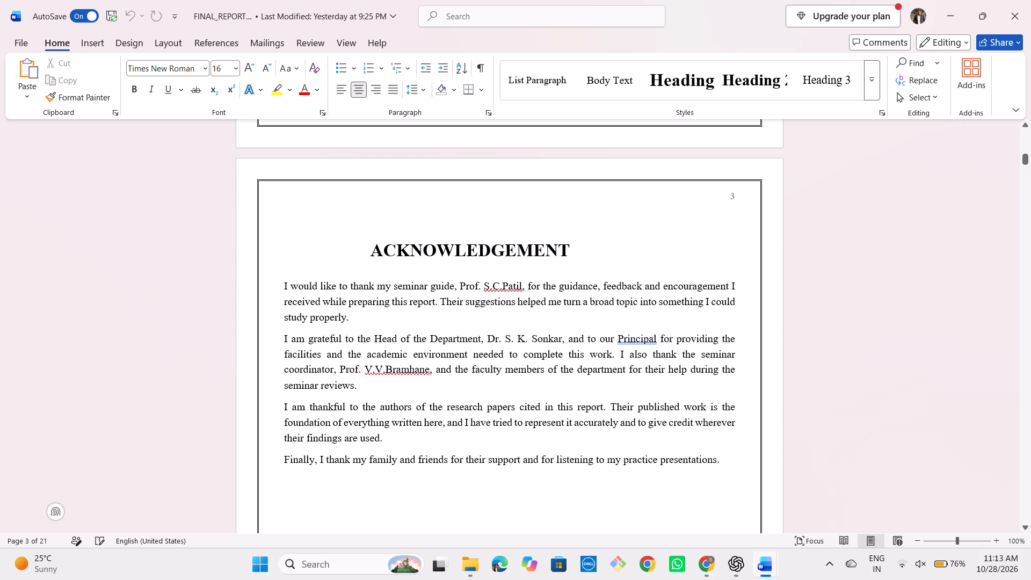
double_click(280, 277)
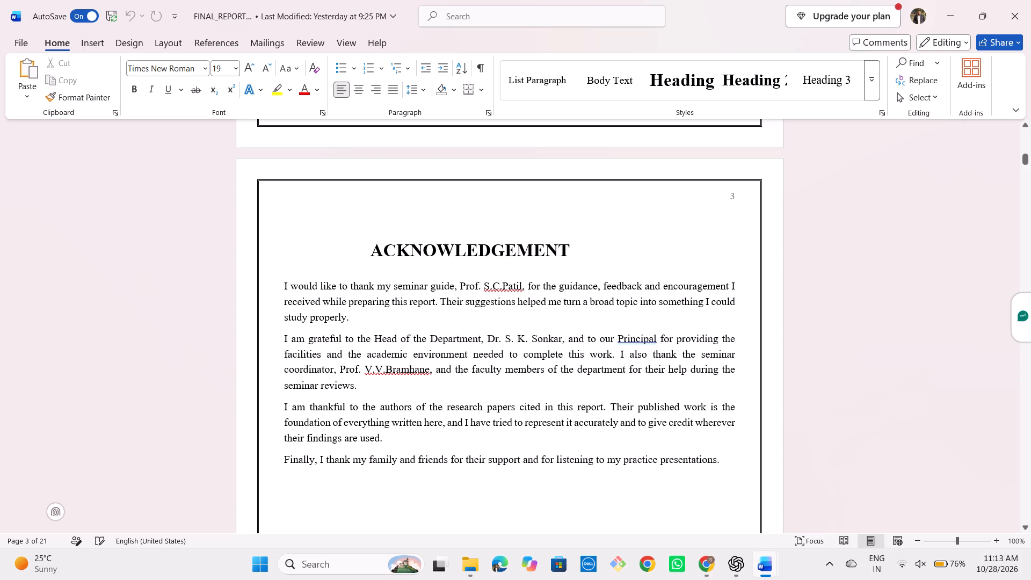
left_click_drag(277, 282, 692, 459)
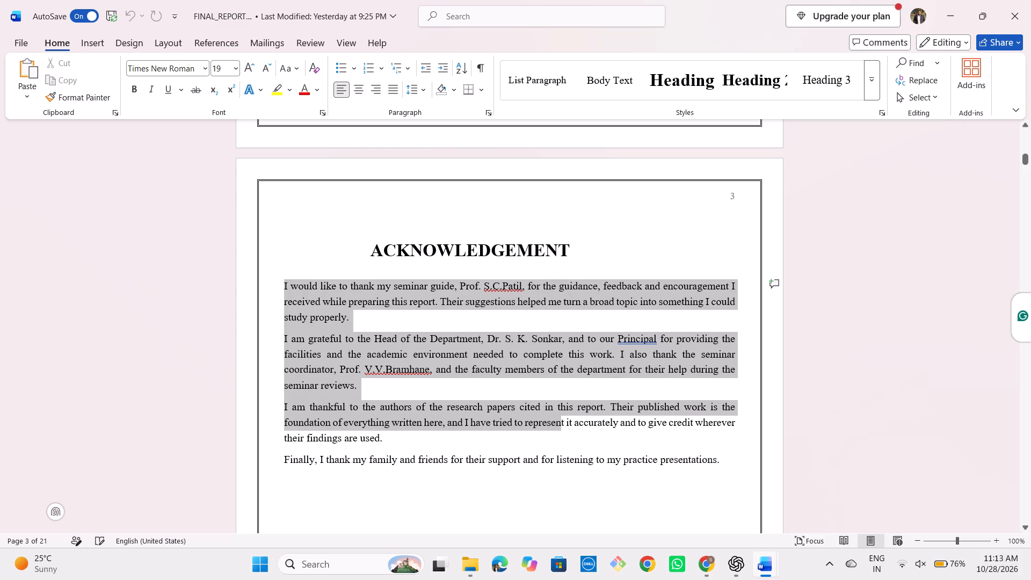
left_click_drag(692, 459, 726, 474)
left_click_drag(726, 474, 716, 470)
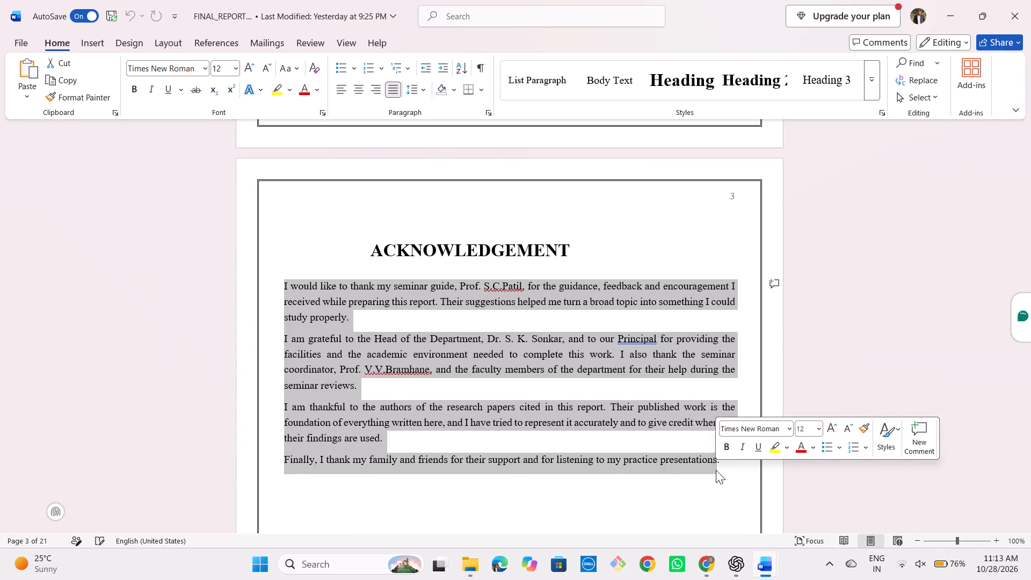
key("ctrl+c")
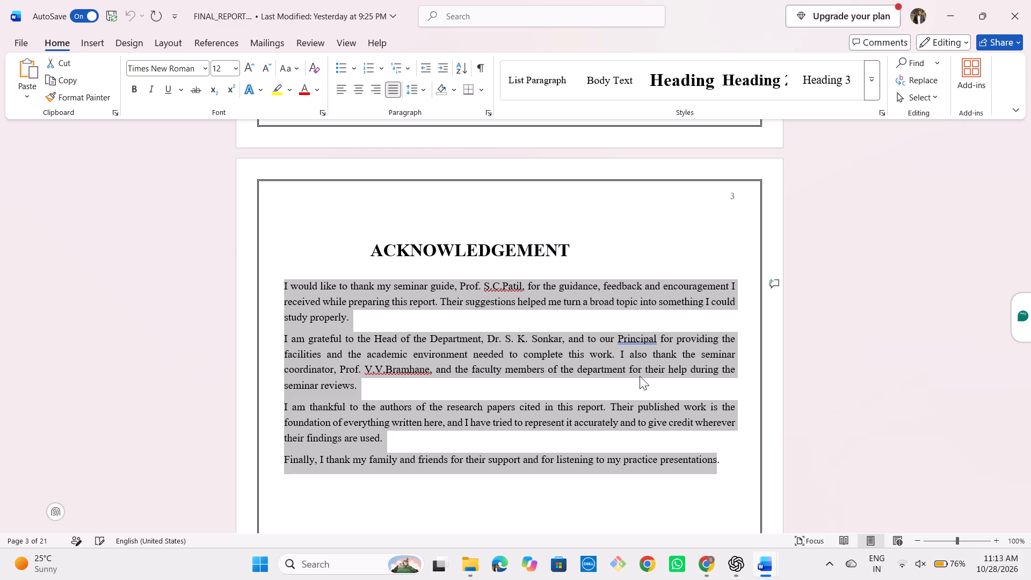
Look through the seminar report's pages and check the HOD's name on the certificate page against the acknowledgement.
left_click(536, 352)
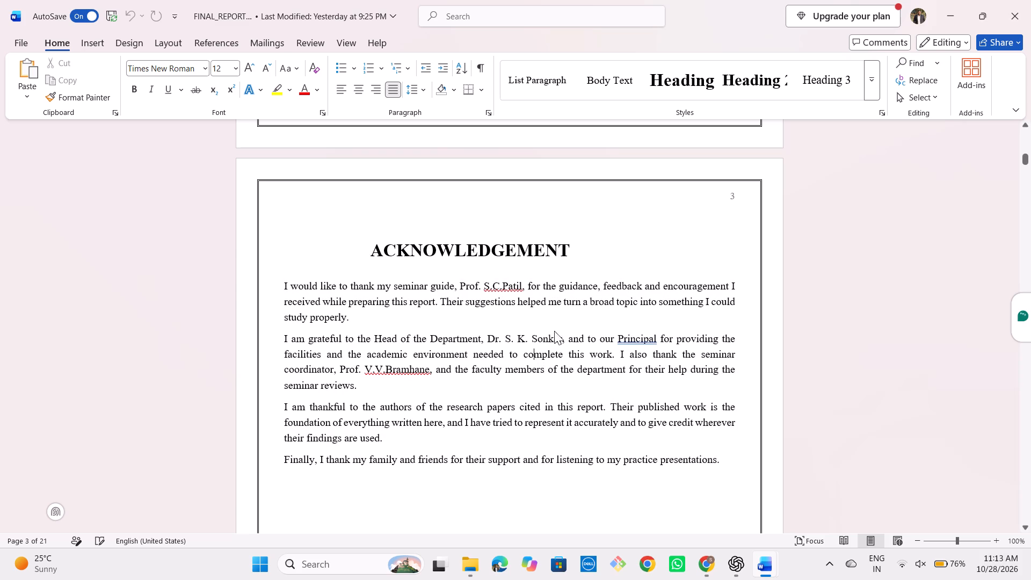
left_click(559, 330)
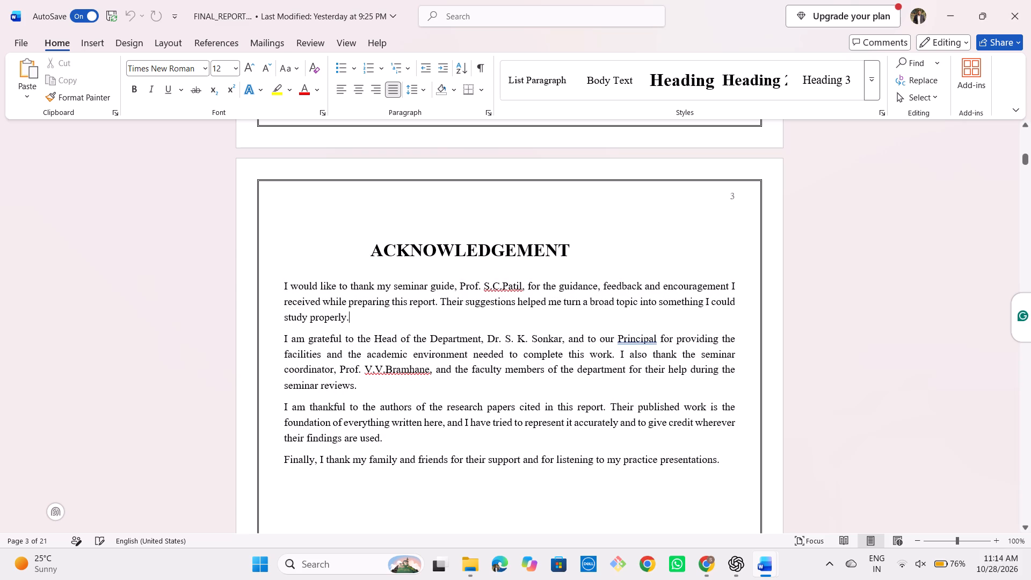
left_click(560, 344)
scroll(558, 409, "down", 2)
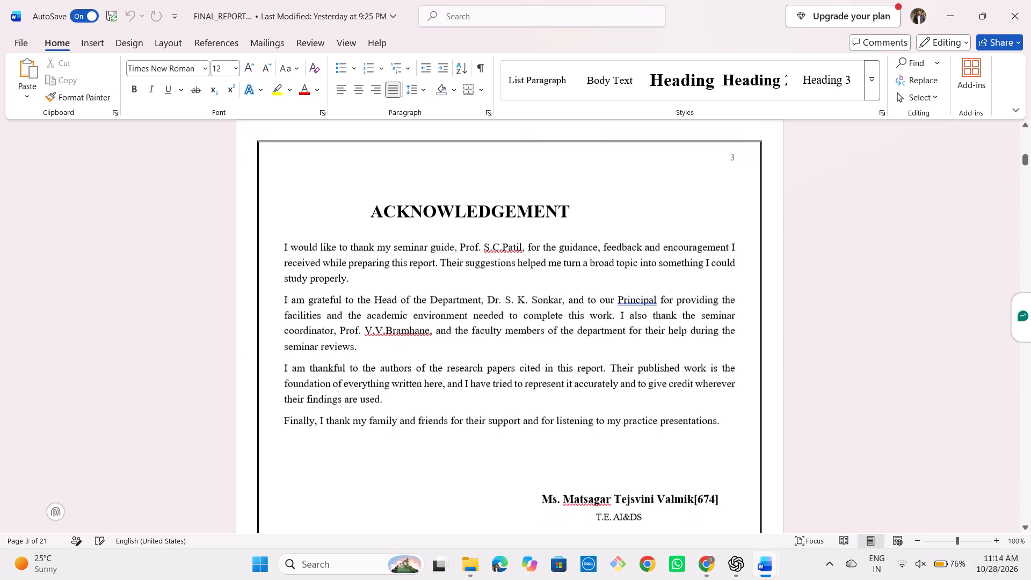
scroll(558, 409, "down", 1)
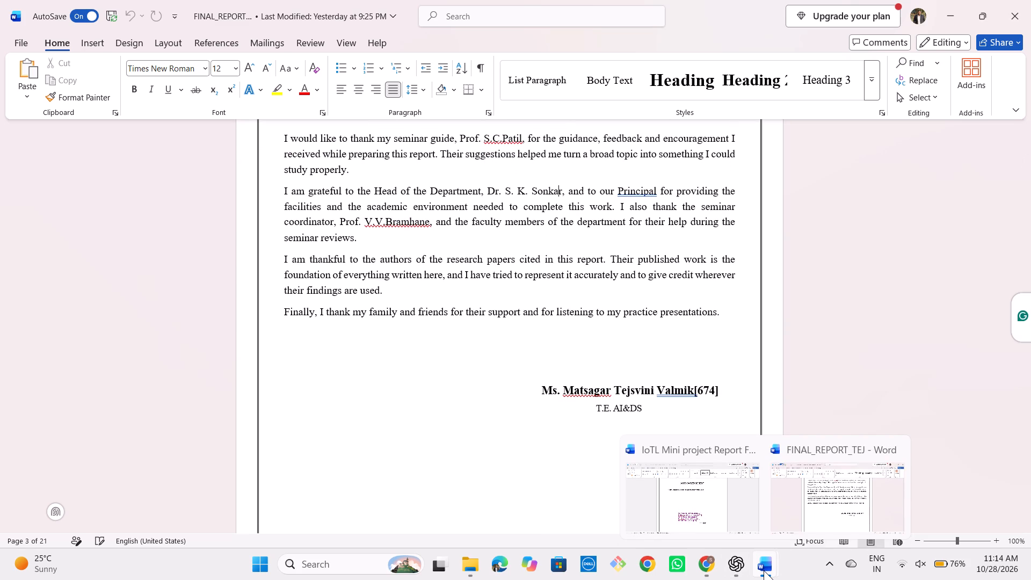
scroll(586, 422, "down", 2)
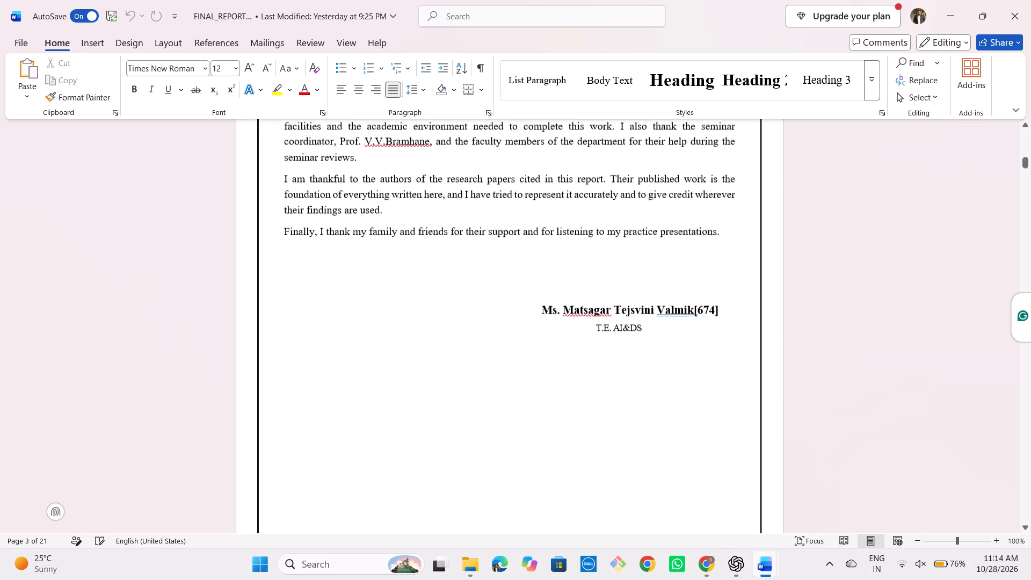
scroll(586, 422, "down", 3)
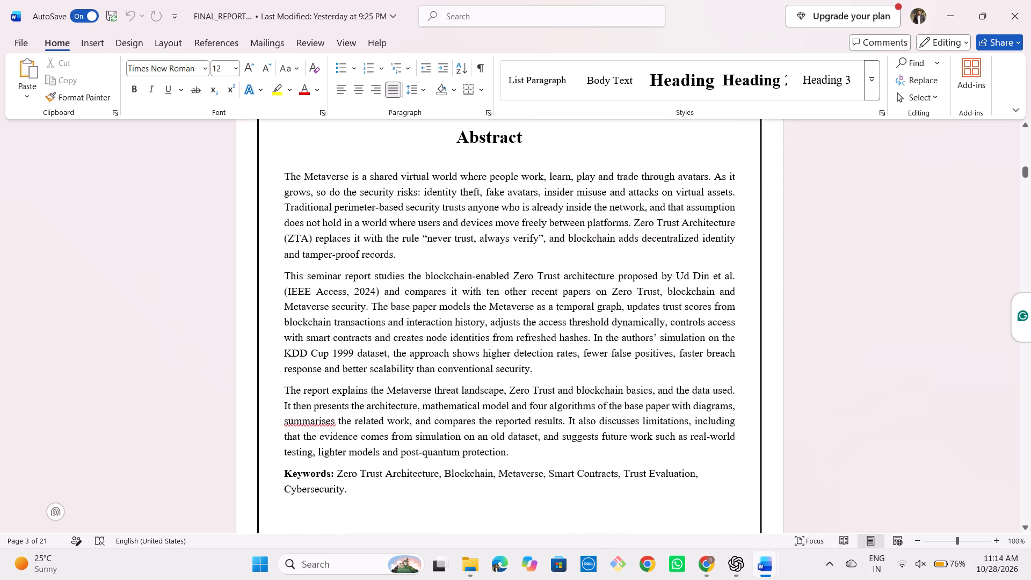
scroll(586, 422, "down", 8)
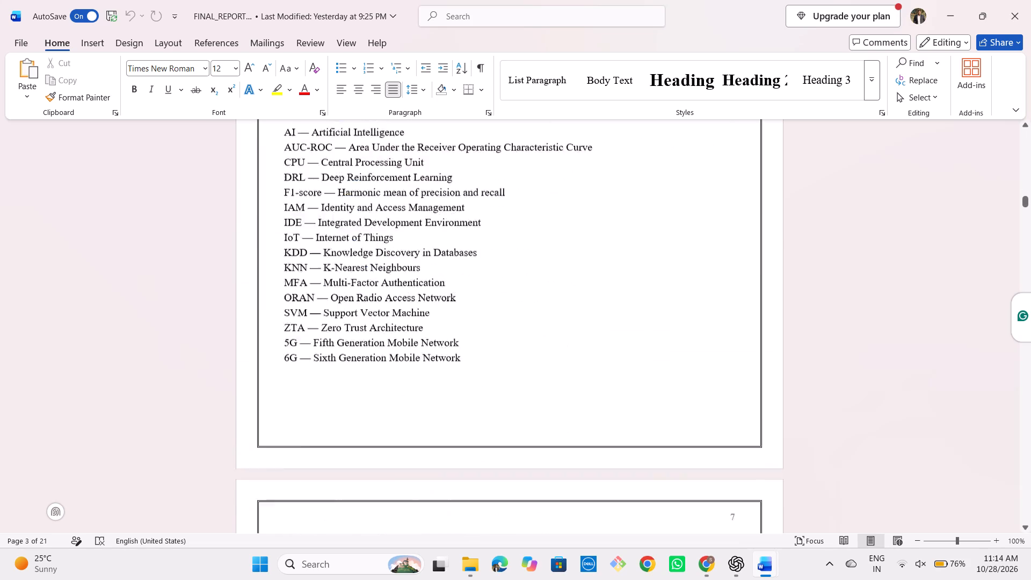
scroll(586, 422, "down", 20)
scroll(586, 422, "down", 20)
scroll(586, 422, "down", 10)
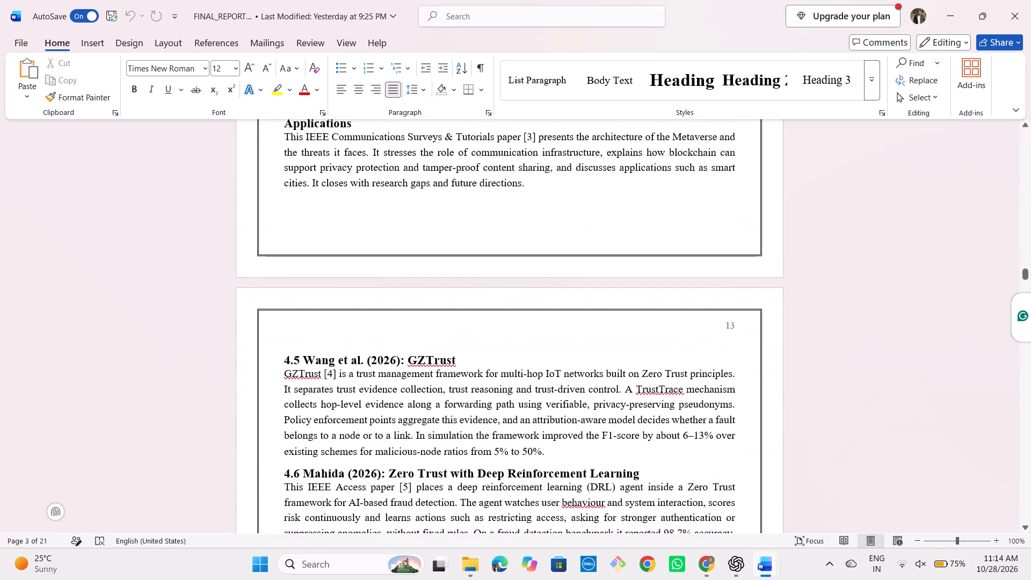
scroll(586, 422, "down", 7)
scroll(586, 422, "down", 20)
scroll(586, 422, "down", 20)
scroll(586, 422, "down", 20)
scroll(586, 422, "up", 2)
scroll(586, 422, "up", 20)
scroll(586, 422, "up", 14)
scroll(586, 422, "down", 2)
scroll(586, 422, "up", 20)
scroll(586, 422, "up", 20)
scroll(586, 422, "up", 20)
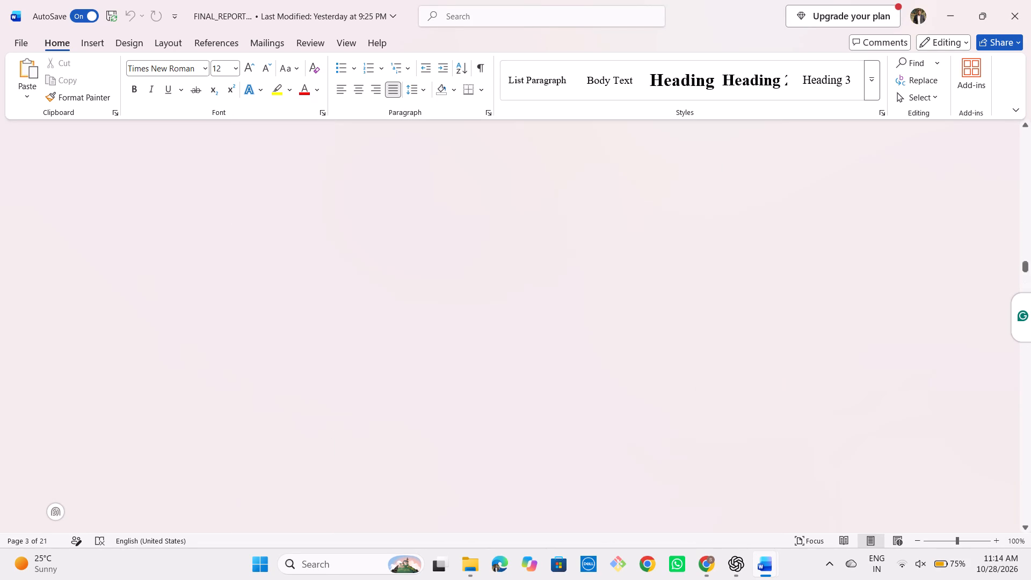
scroll(586, 422, "up", 20)
scroll(586, 422, "up", 20)
scroll(586, 422, "up", 20)
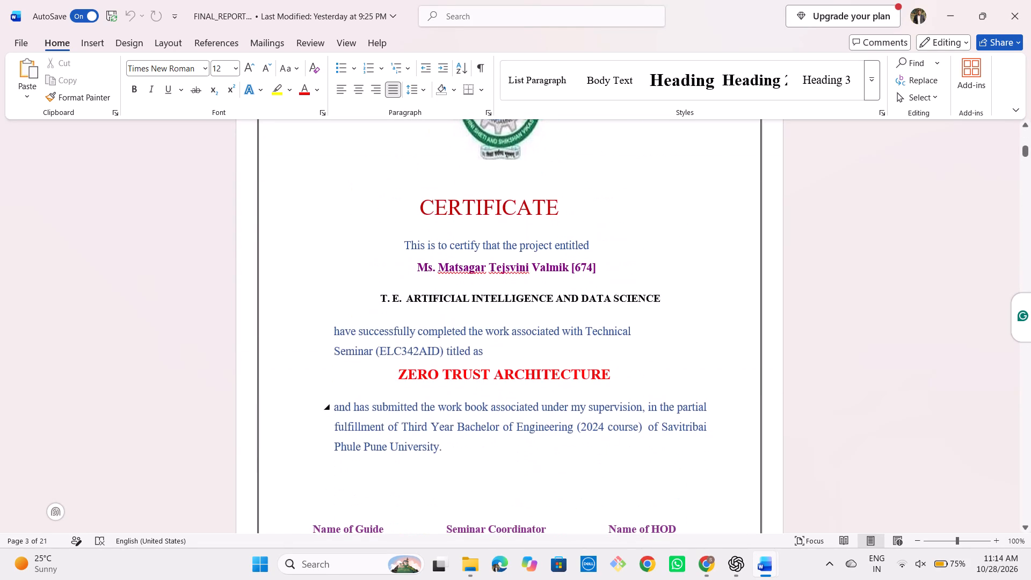
scroll(586, 422, "down", 3)
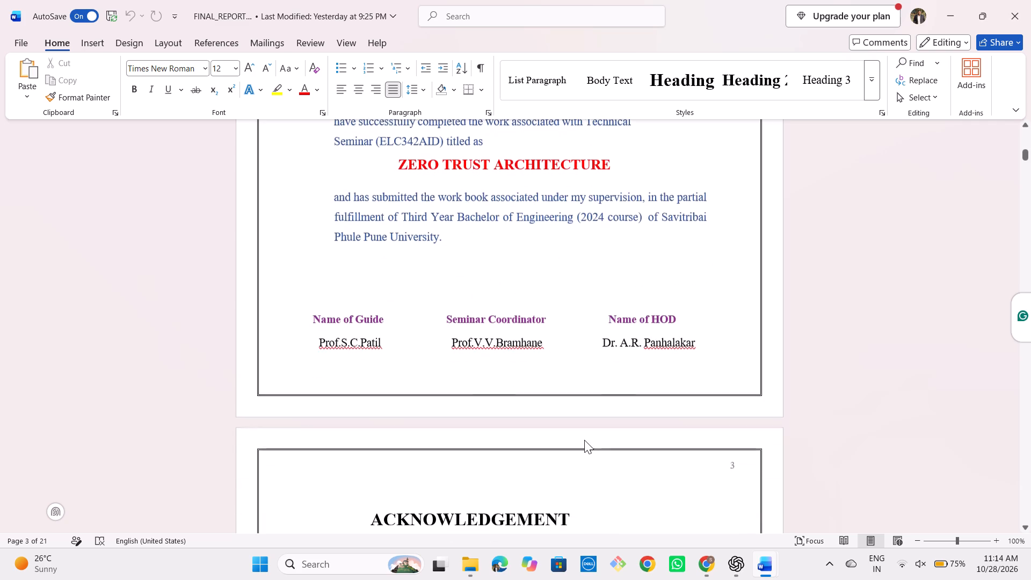
scroll(584, 440, "down", 2)
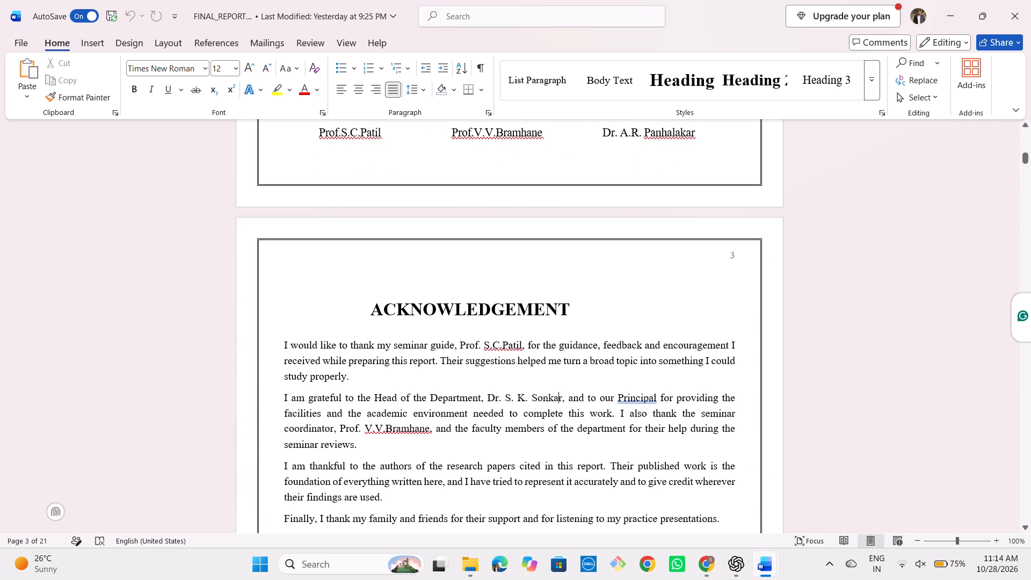
Replace the Head of the Department's name in the second acknowledgement paragraph with the HOD named on the certificate, and save the report.
left_click(561, 397)
key("BackSpace")
key("BackSpace")
key("BackSpace")
key("BackSpace")
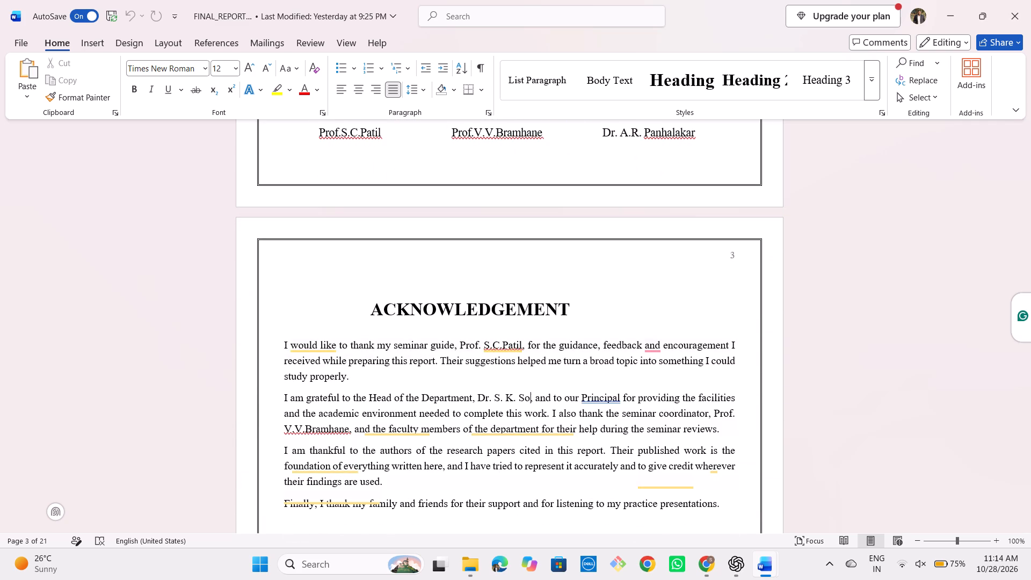
key("BackSpace")
key("BackSpace")
key("BackSpace")
key("BackSpace")
key("BackSpace")
key("BackSpace")
key("BackSpace")
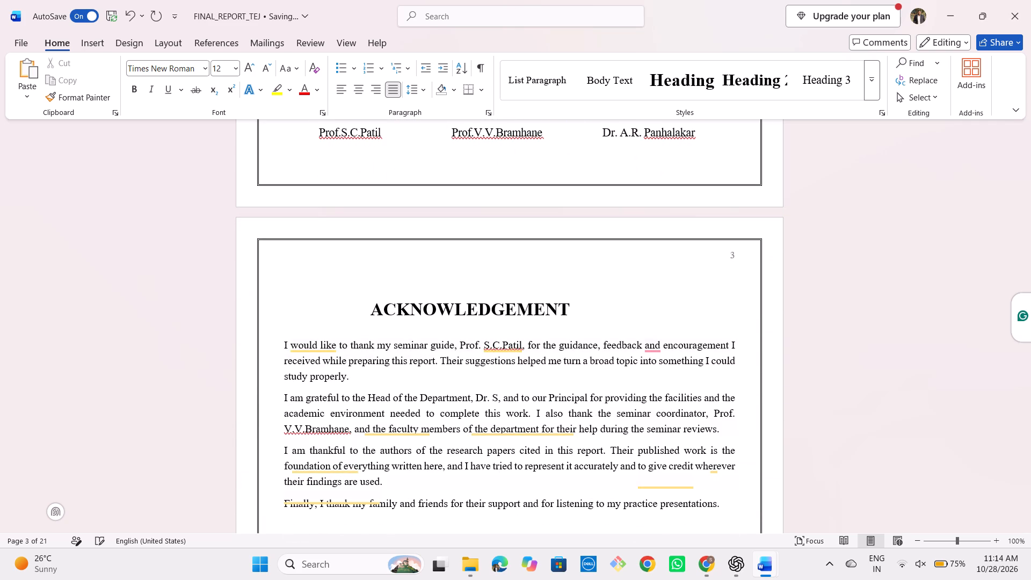
key("BackSpace")
key("a")
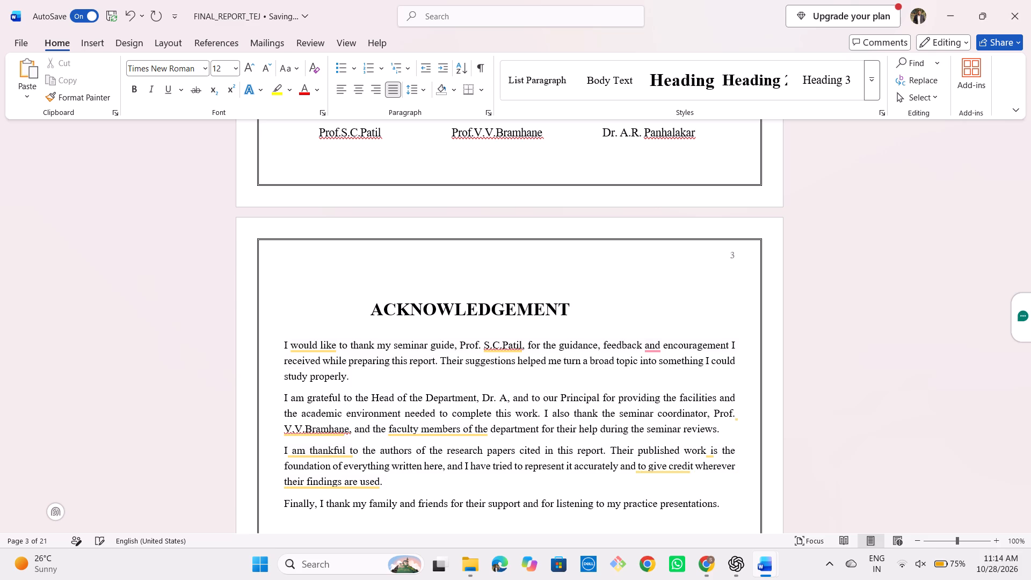
key("period")
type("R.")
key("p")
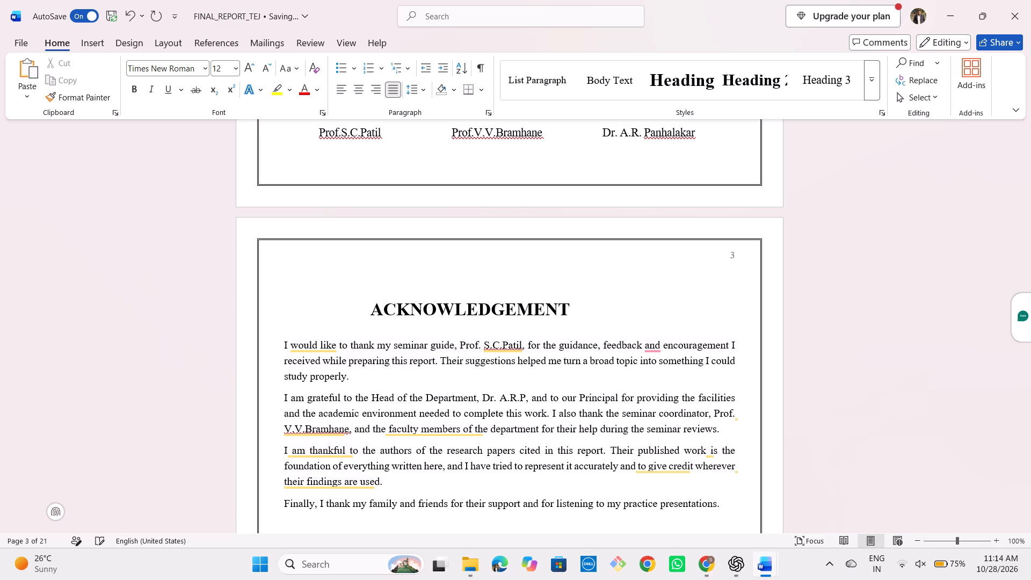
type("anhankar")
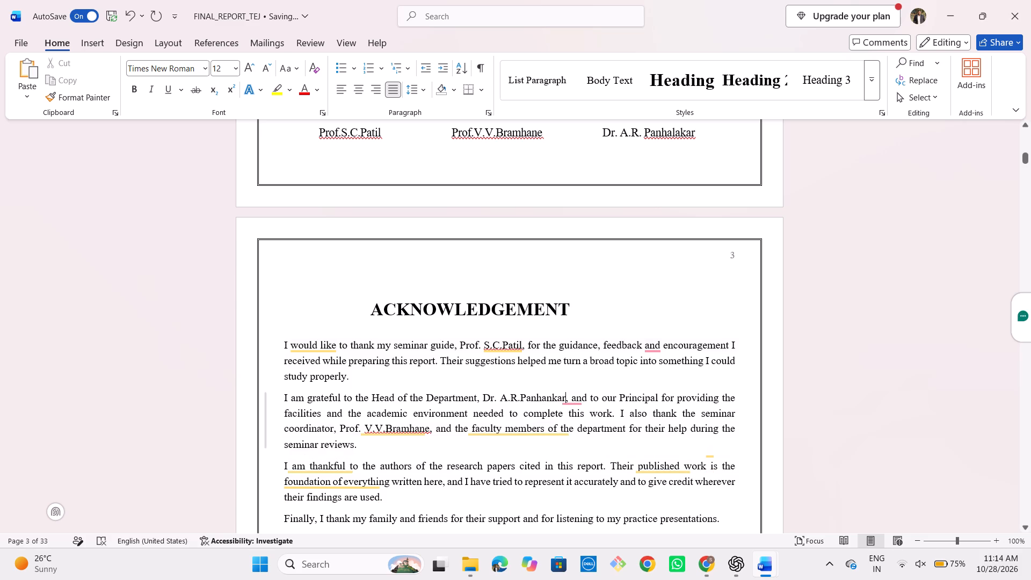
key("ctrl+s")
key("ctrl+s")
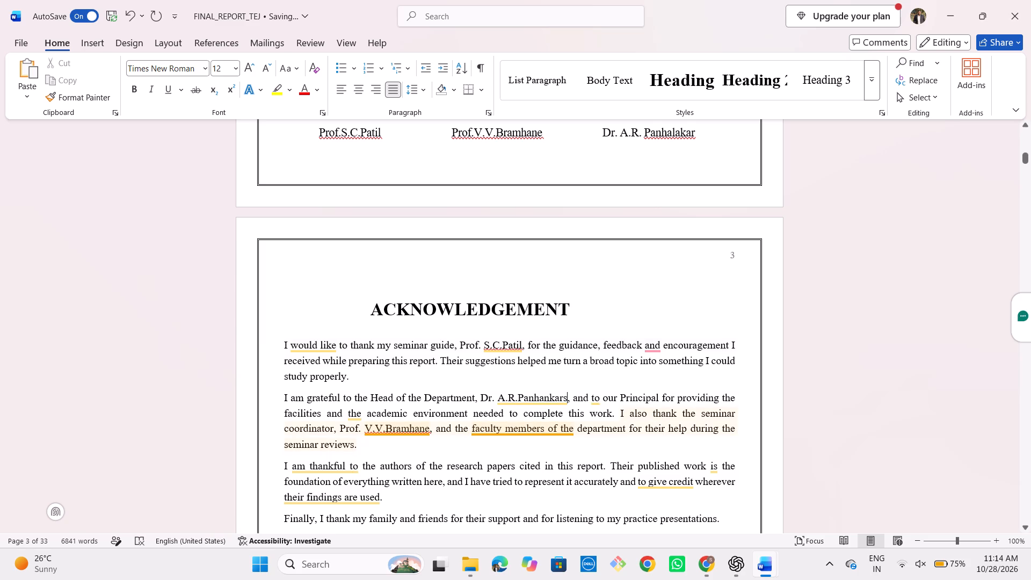
Delete the stray letter “s” after the Head of the Department's name in the second acknowledgement paragraph and save the report.
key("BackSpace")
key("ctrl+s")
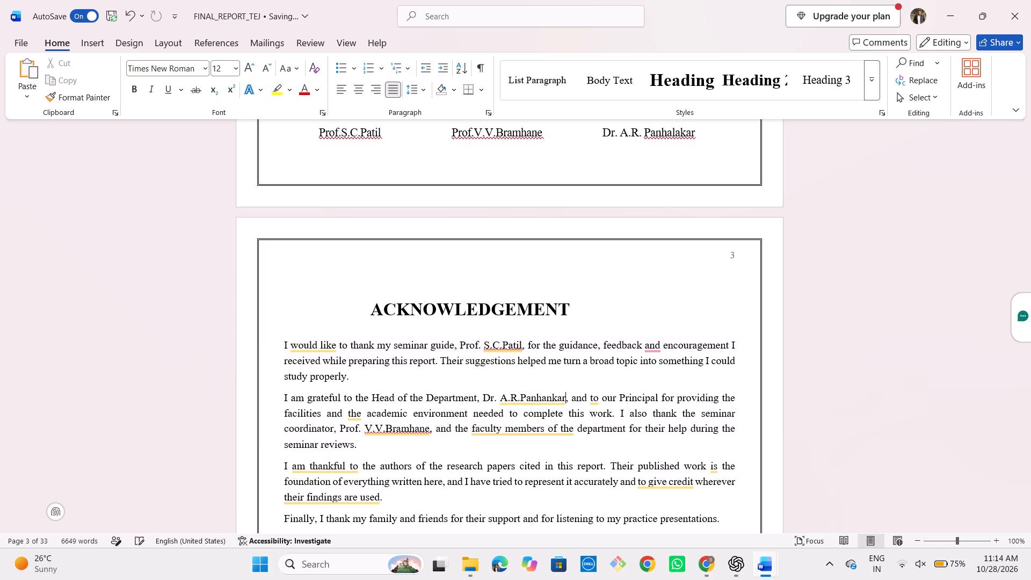
Look through the rest of the seminar report from the acknowledgement to the end of the references list, and save it again.
scroll(591, 440, "down", 1)
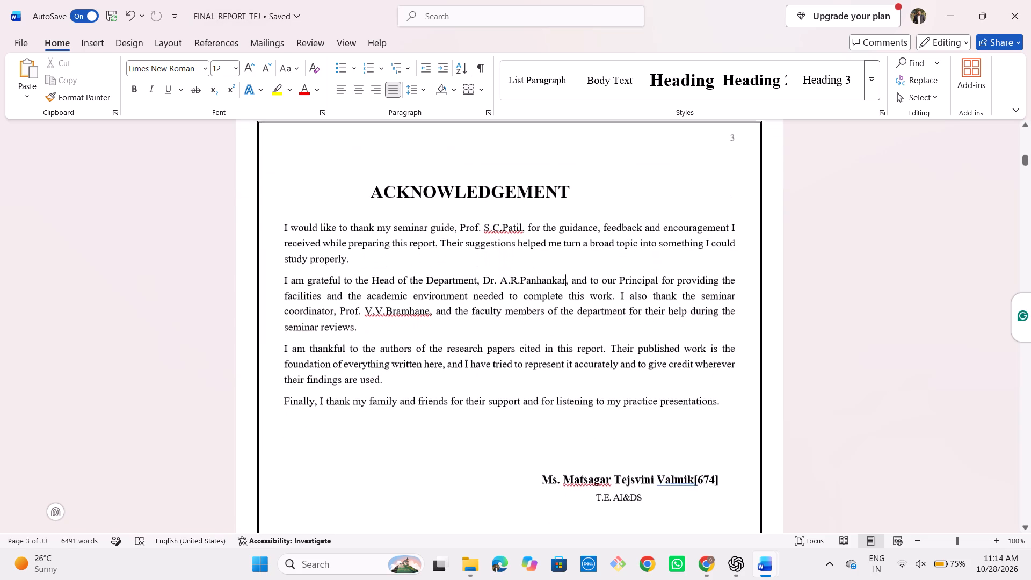
scroll(591, 440, "down", 3)
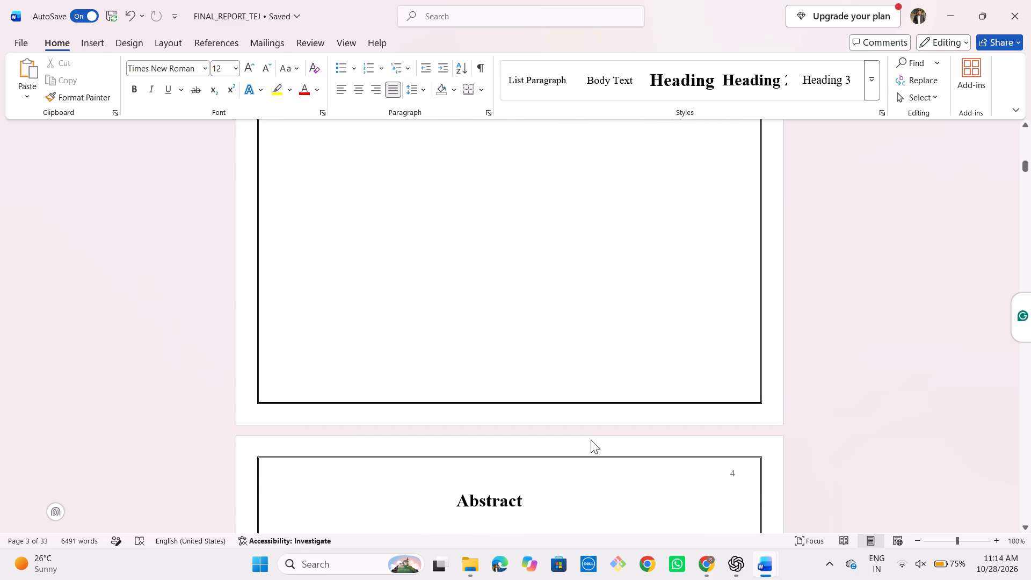
scroll(568, 365, "down", 20)
scroll(568, 365, "down", 20)
scroll(568, 365, "down", 20)
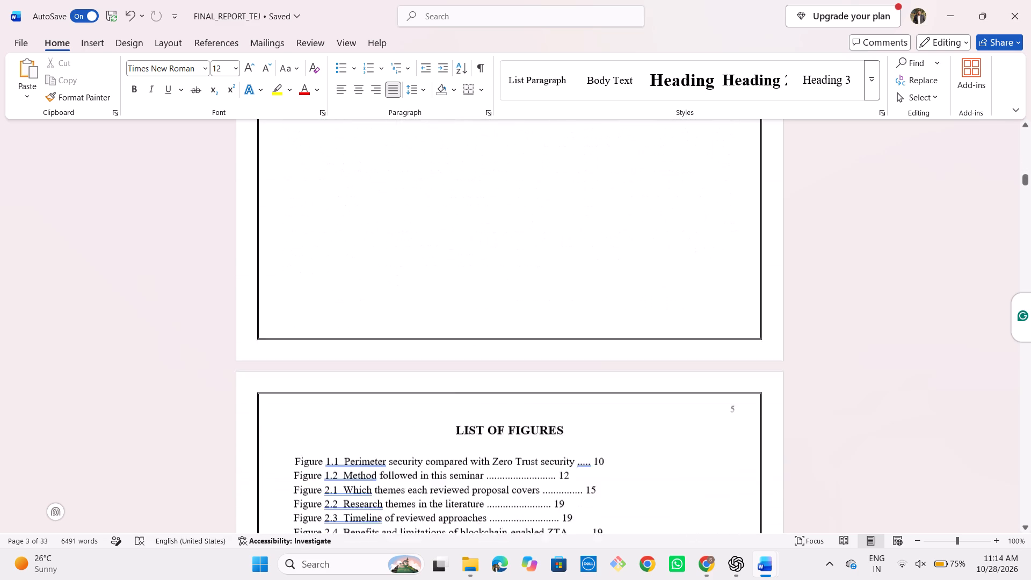
scroll(568, 365, "down", 20)
scroll(568, 365, "down", 20)
scroll(568, 365, "down", 20)
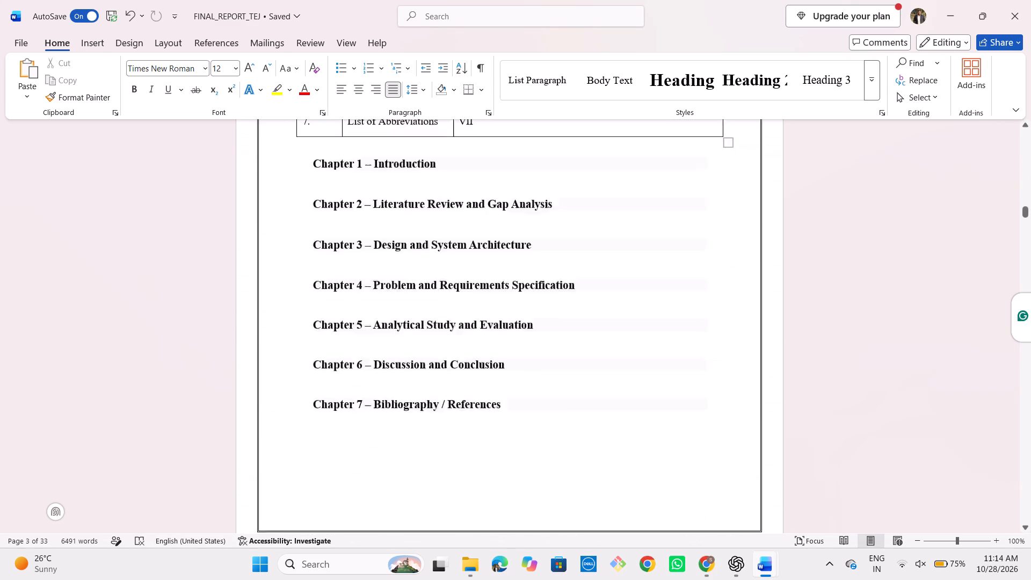
scroll(568, 365, "down", 20)
scroll(568, 365, "down", 5)
scroll(568, 365, "down", 20)
scroll(568, 365, "down", 20)
scroll(568, 365, "down", 20)
scroll(568, 365, "down", 1)
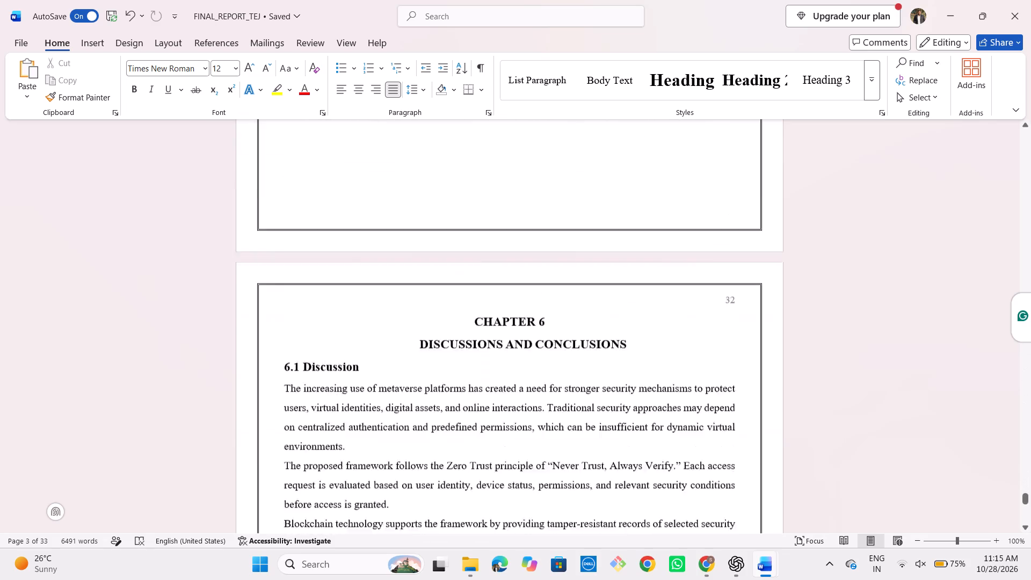
scroll(568, 365, "down", 6)
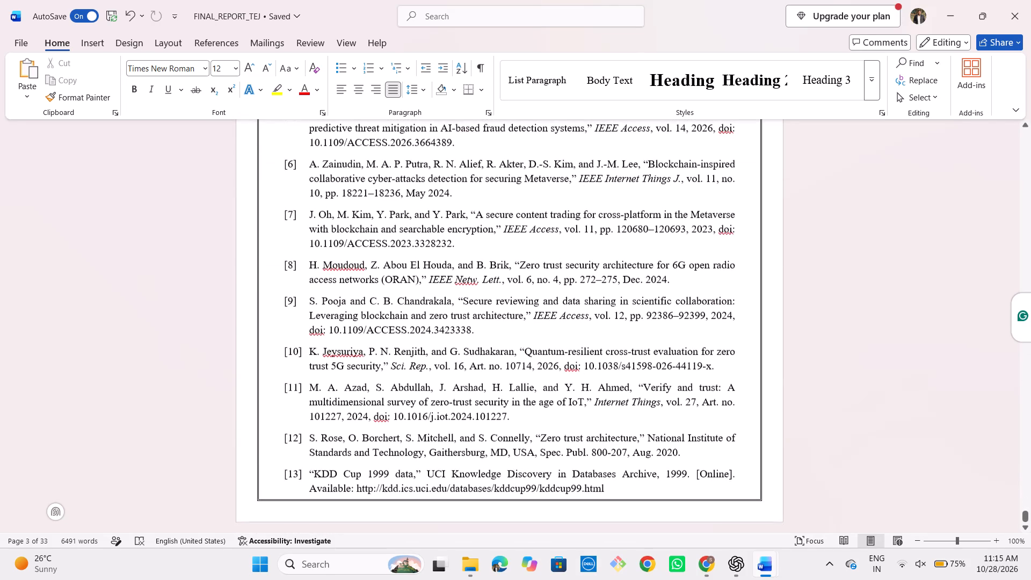
key("ctrl+s")
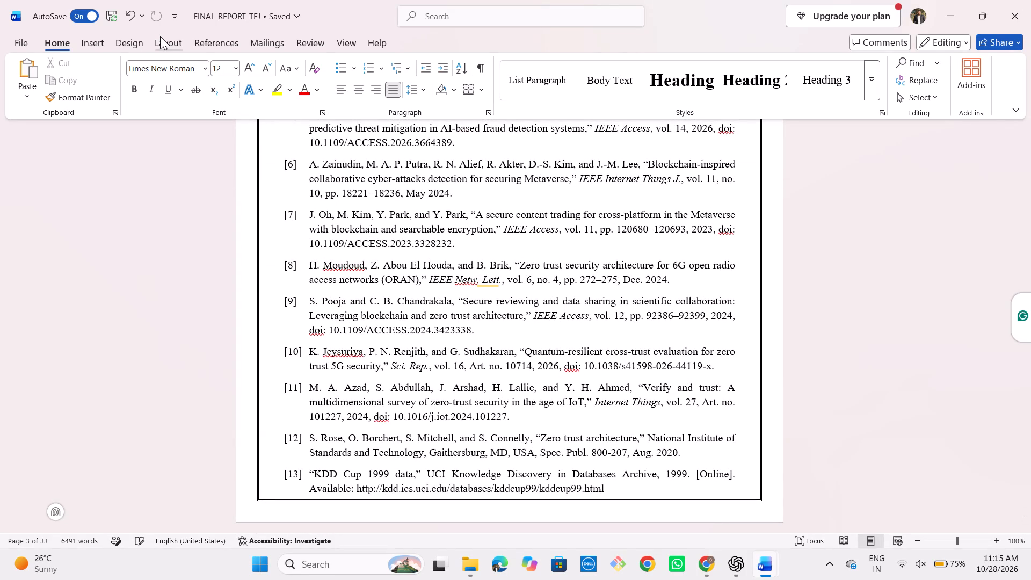
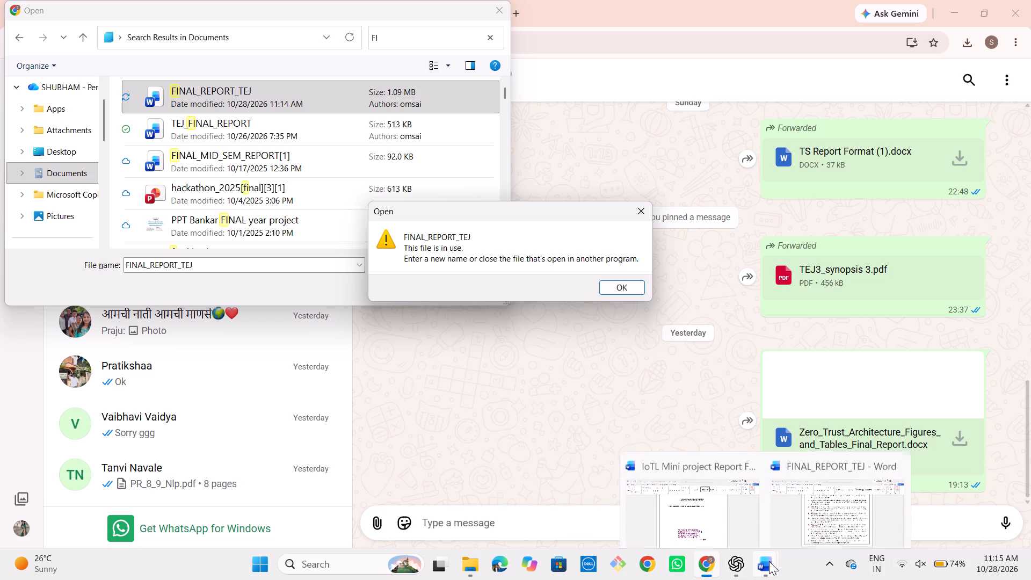
Close the FINAL_REPORT_TEJ document that is open in Word.
left_click(899, 452)
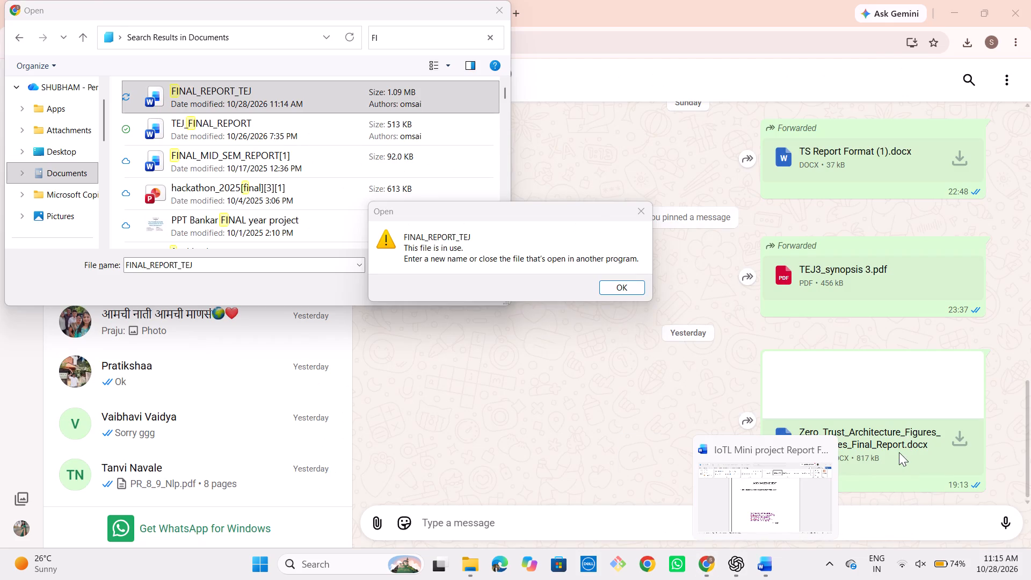
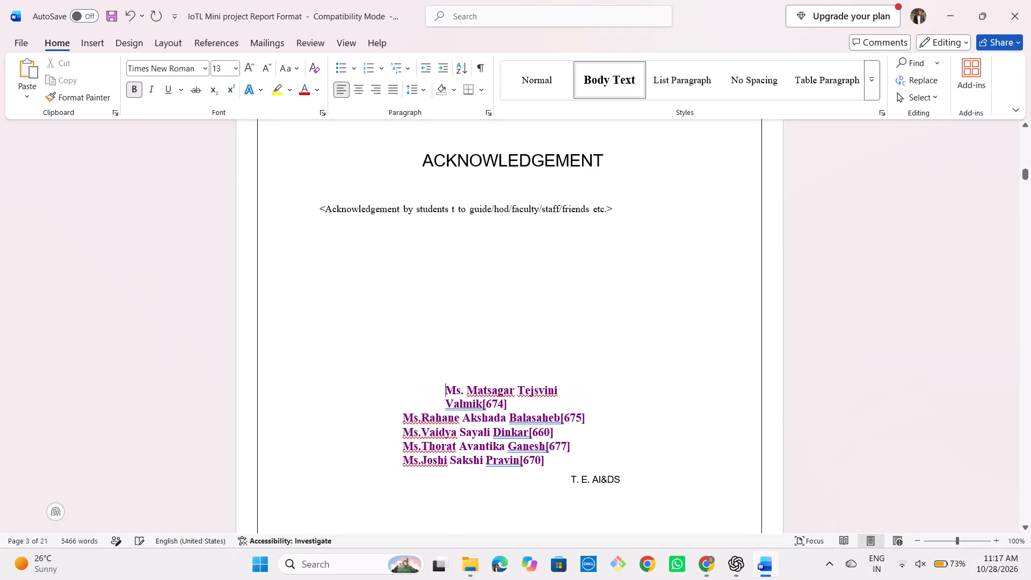
Reduce the indent before the first student's name under ACKNOWLEDGEMENT in the mini project report so the name fits on one line.
key("BackSpace")
left_click(409, 393)
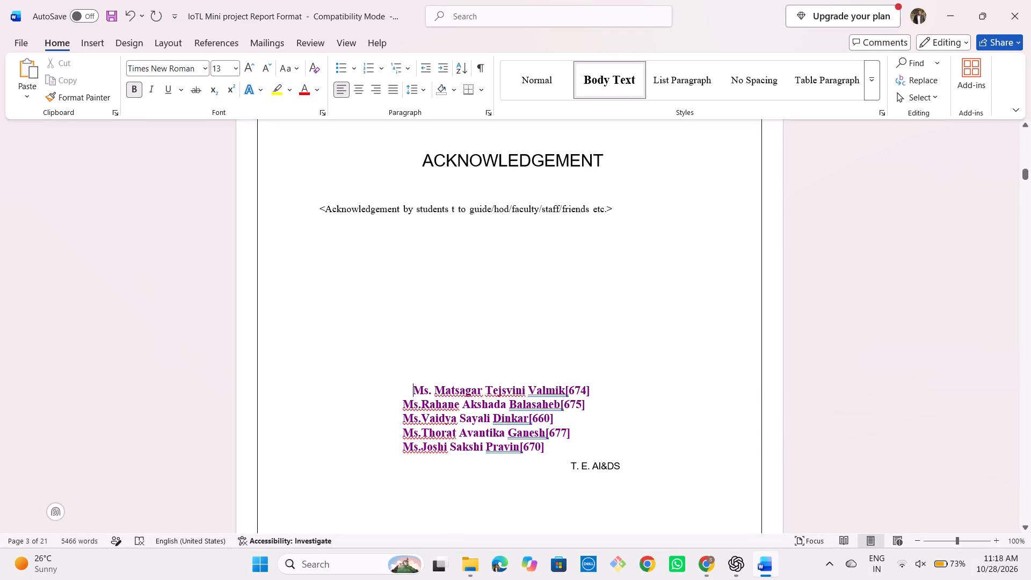
Move the five student name lines to the blank line above “T. E. AI&DS”, starting the first name after nine tab stops.
left_click_drag(415, 389, 556, 447)
key("ctrl+c")
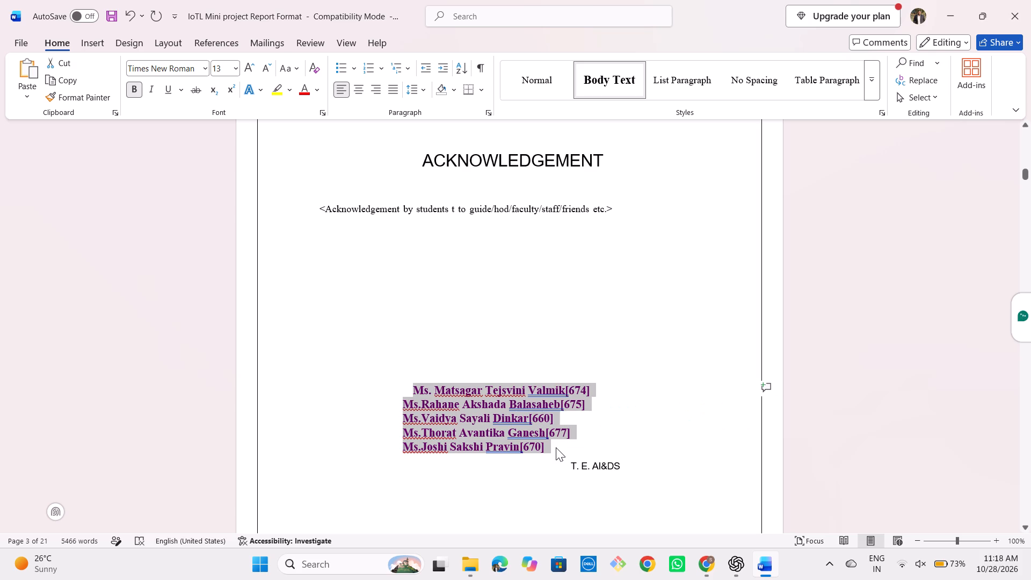
key("BackSpace")
left_click(675, 356)
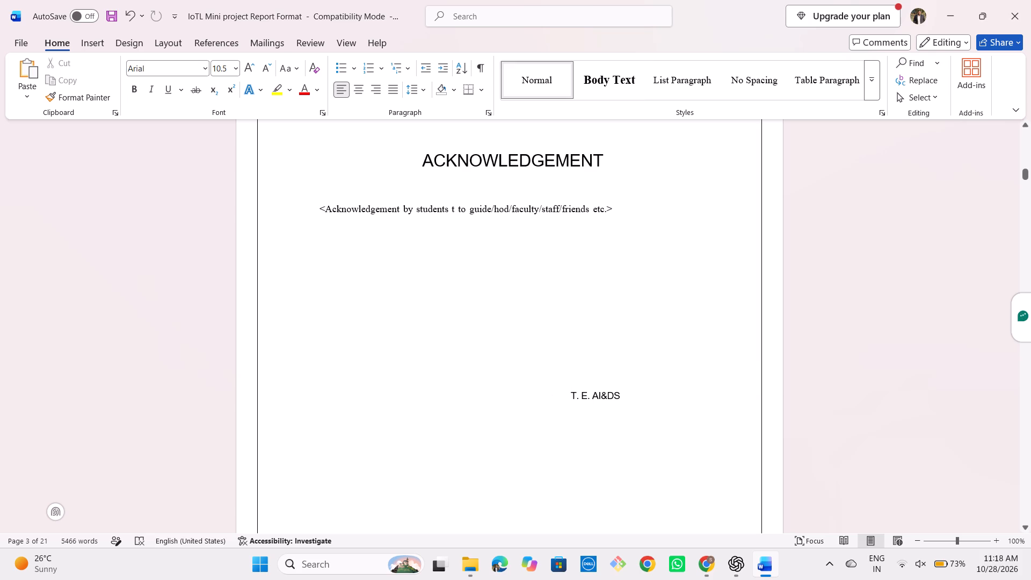
key("Tab")
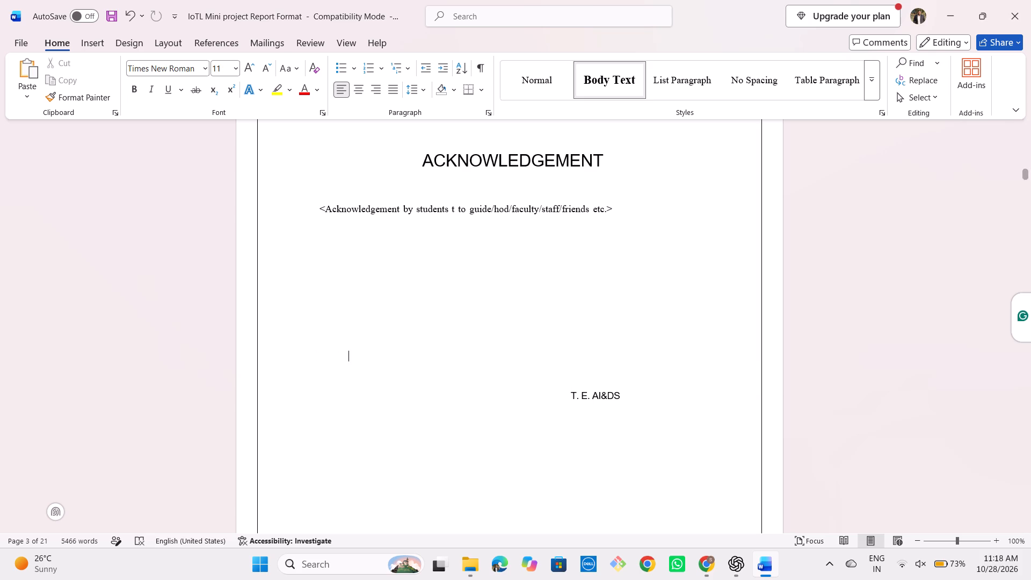
key("Tab")
key("Tab")
key("Tab")
key("Tab")
key("Tab")
key("Tab")
key("Tab")
key("Tab")
key("ctrl+v")
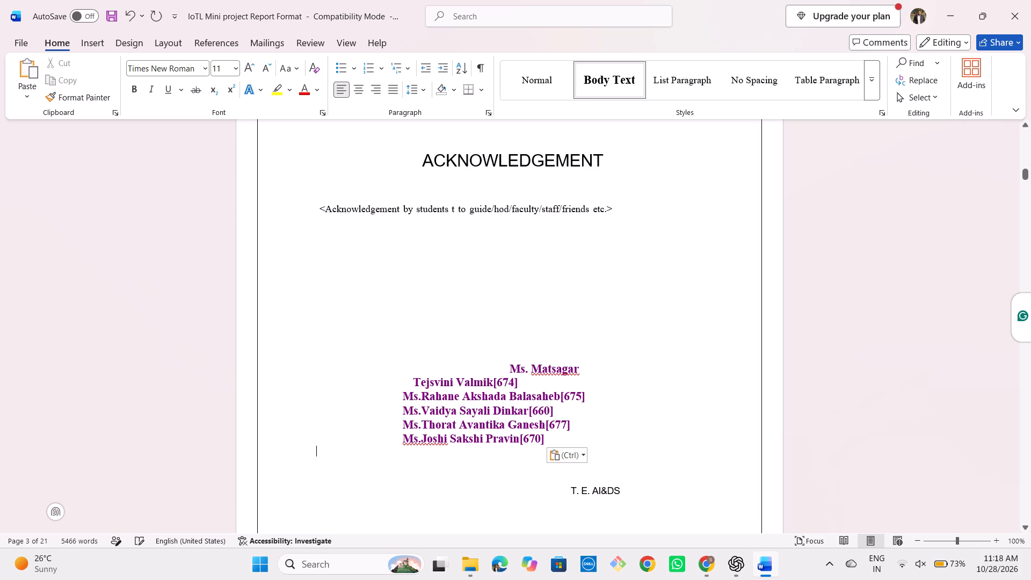
left_click(504, 368)
Look through the mini project report's pages after the acknowledgement, including the system architecture and software and hardware requirements sections.
scroll(449, 386, "down", 1)
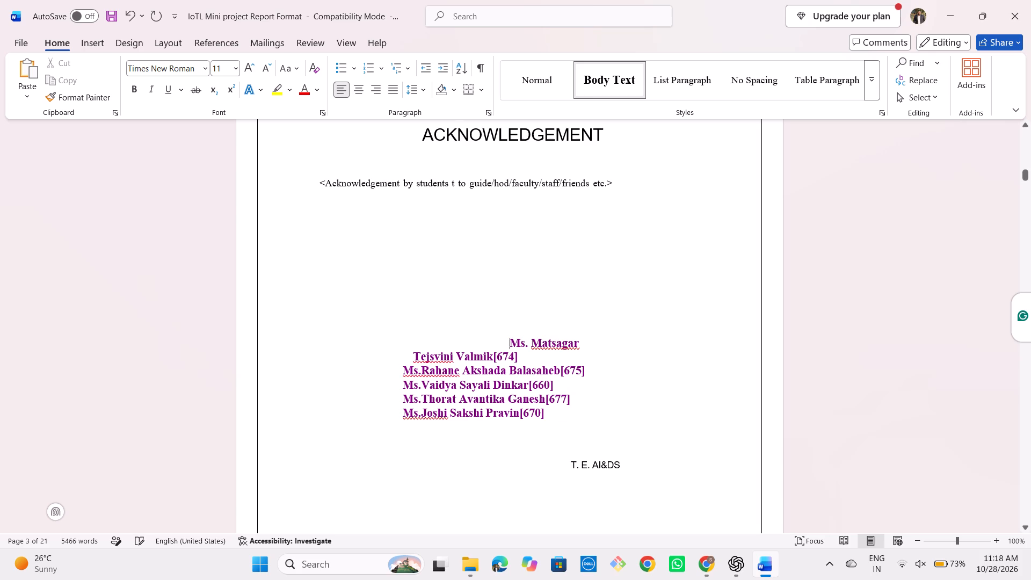
scroll(449, 386, "down", 5)
scroll(449, 386, "down", 3, "ctrl")
scroll(449, 386, "down", 3)
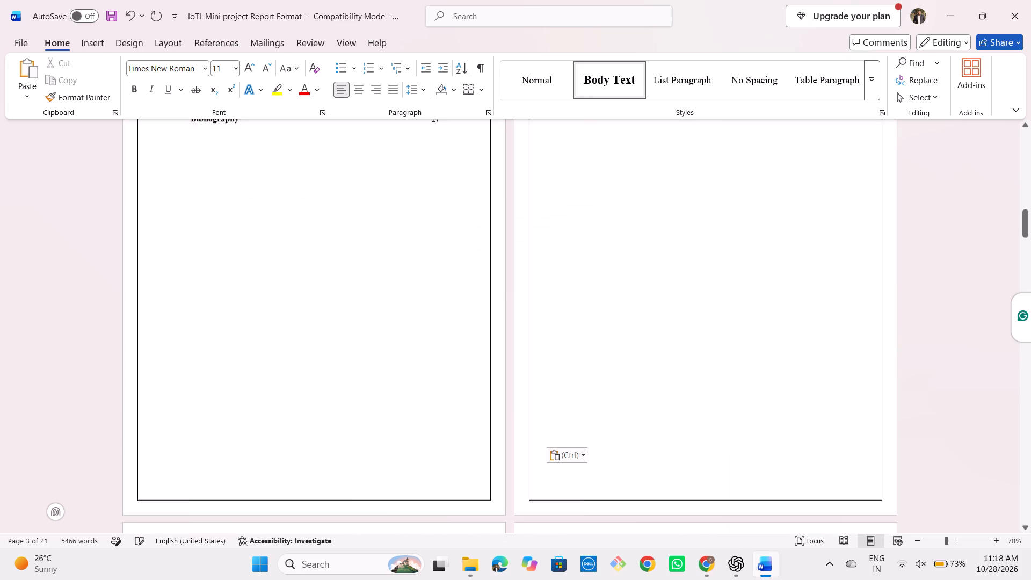
scroll(449, 386, "down", 13)
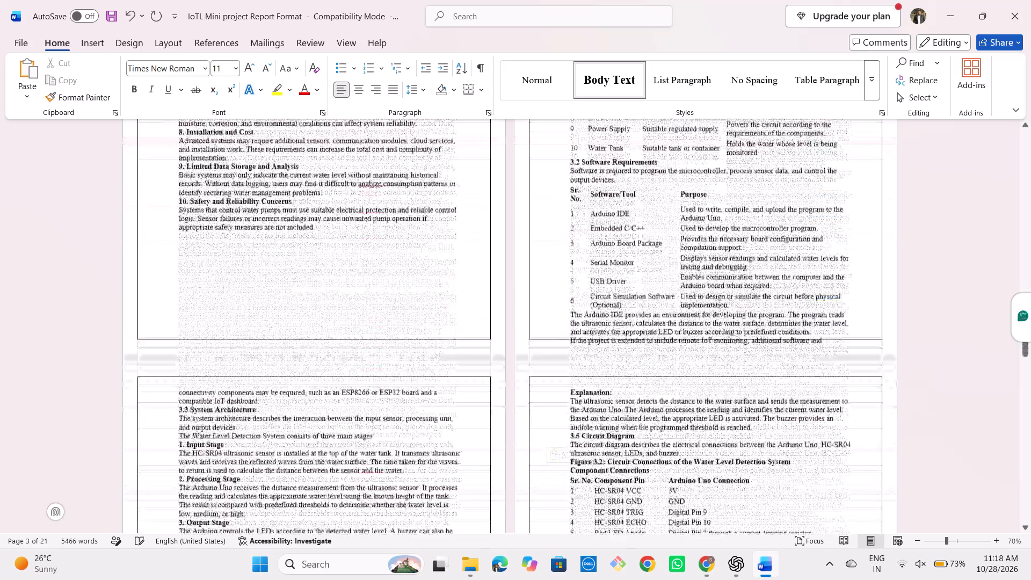
scroll(449, 386, "down", 11)
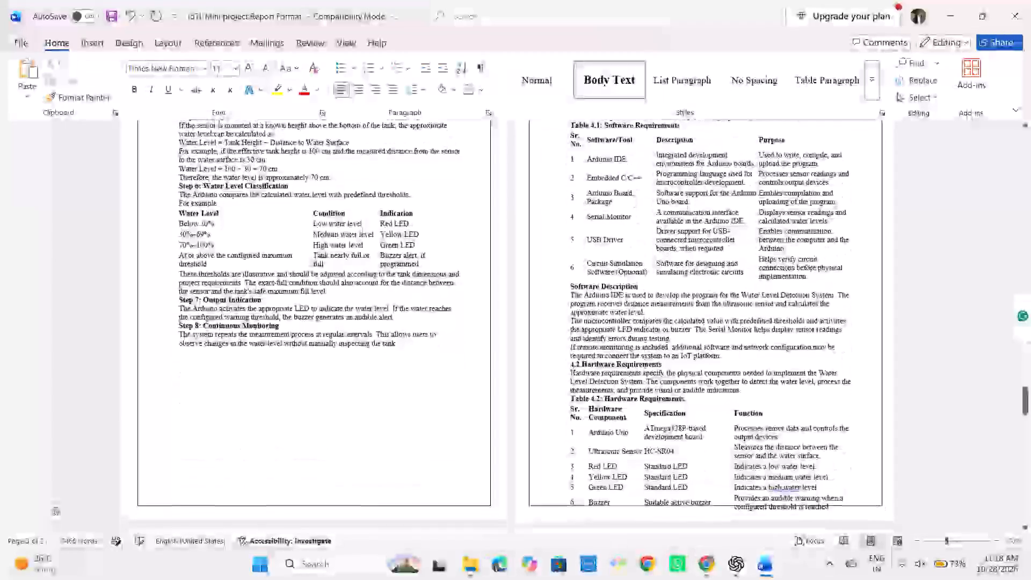
scroll(518, 414, "down", 1)
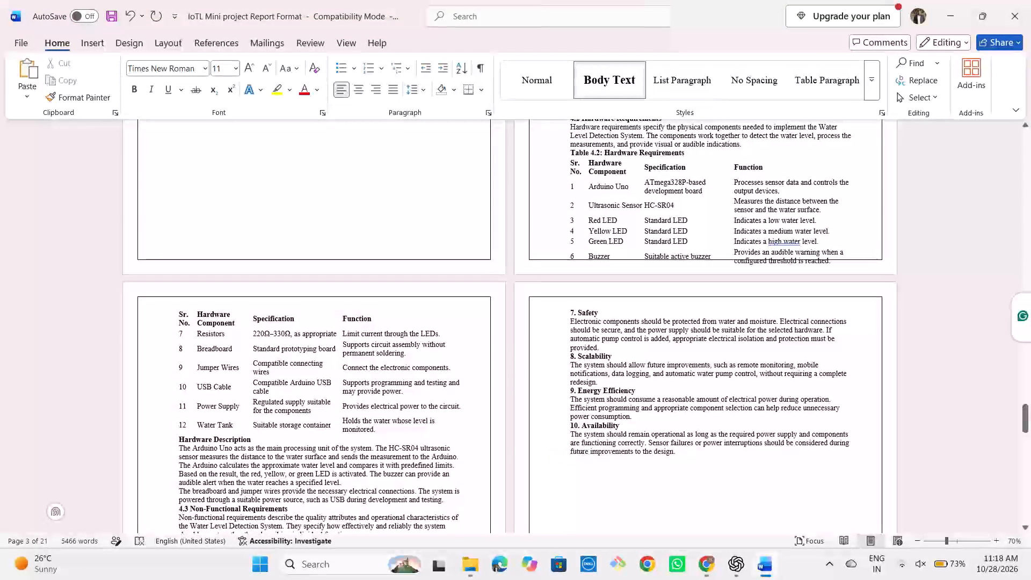
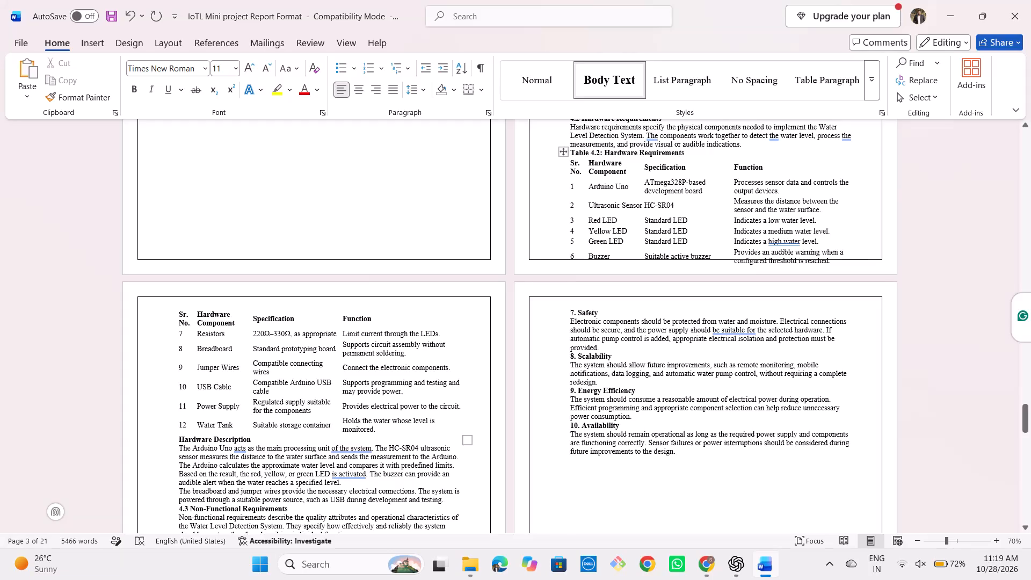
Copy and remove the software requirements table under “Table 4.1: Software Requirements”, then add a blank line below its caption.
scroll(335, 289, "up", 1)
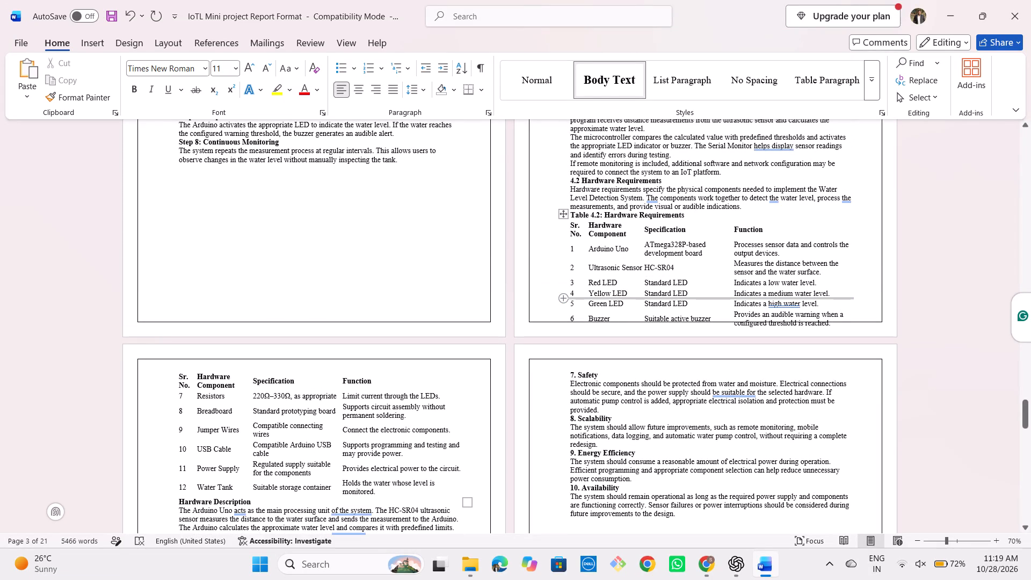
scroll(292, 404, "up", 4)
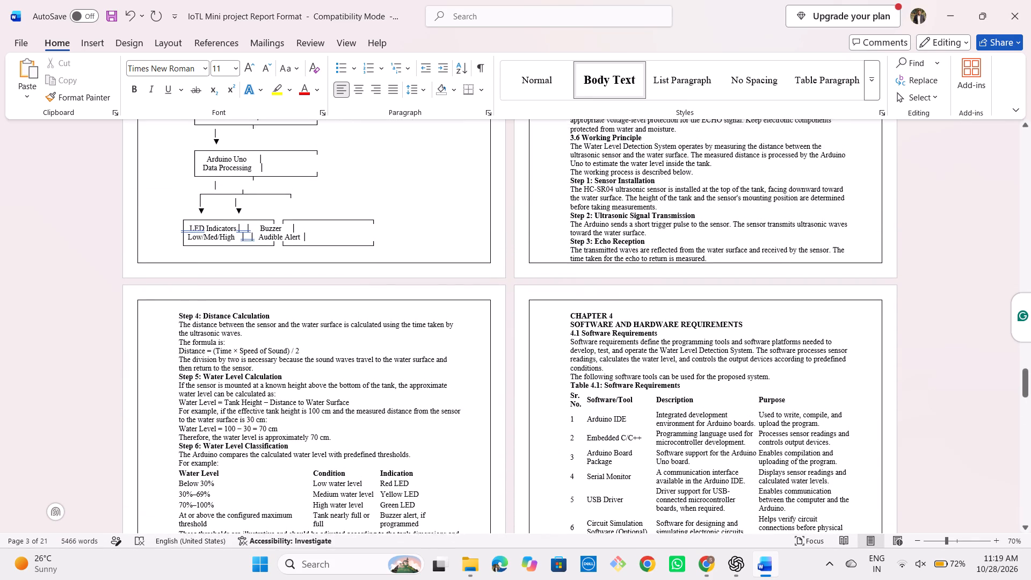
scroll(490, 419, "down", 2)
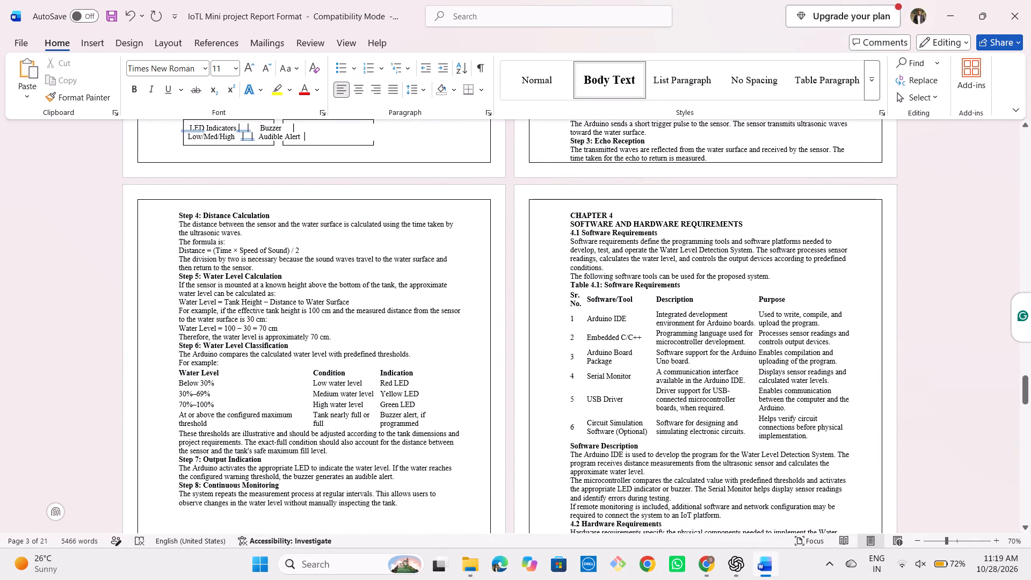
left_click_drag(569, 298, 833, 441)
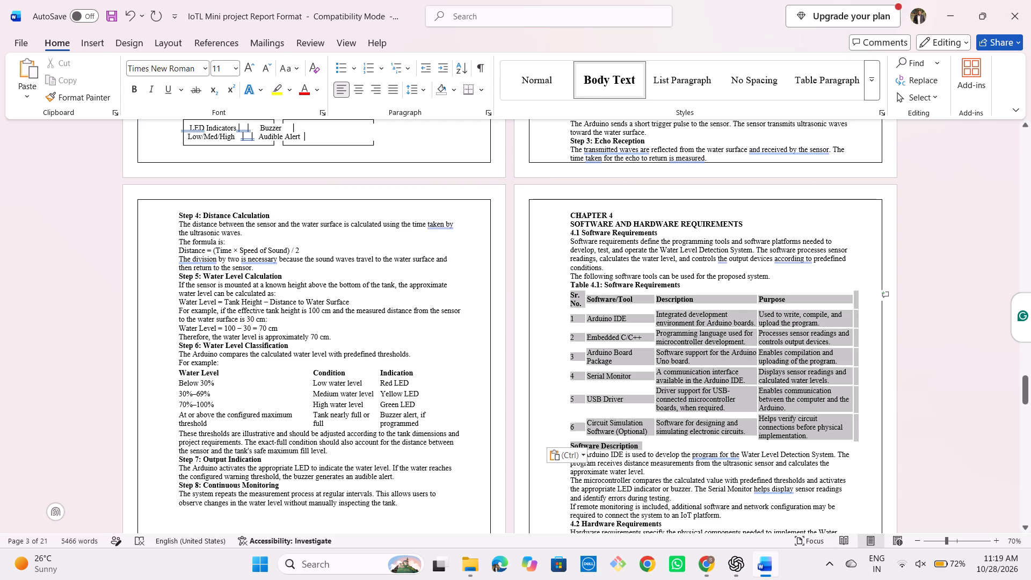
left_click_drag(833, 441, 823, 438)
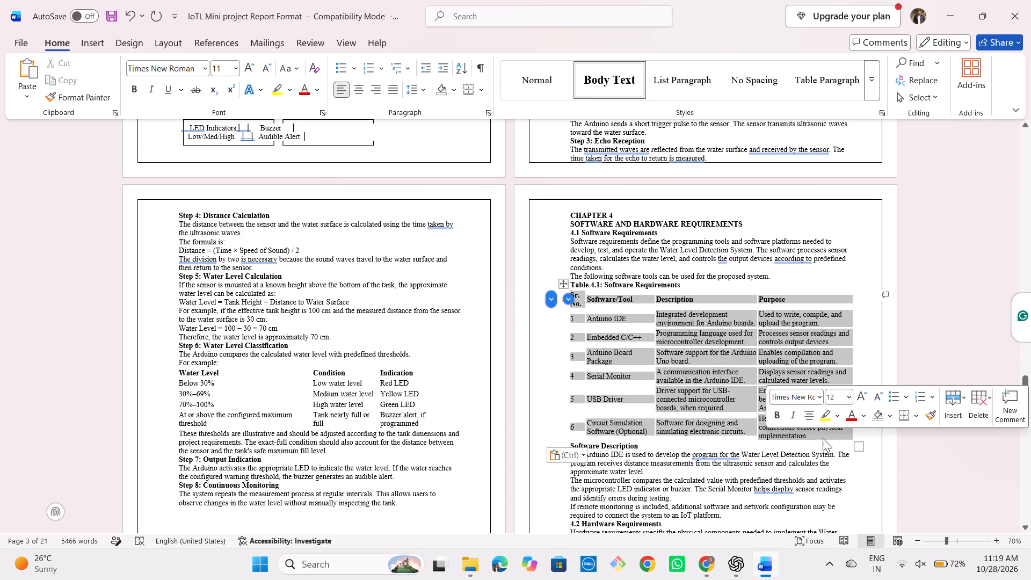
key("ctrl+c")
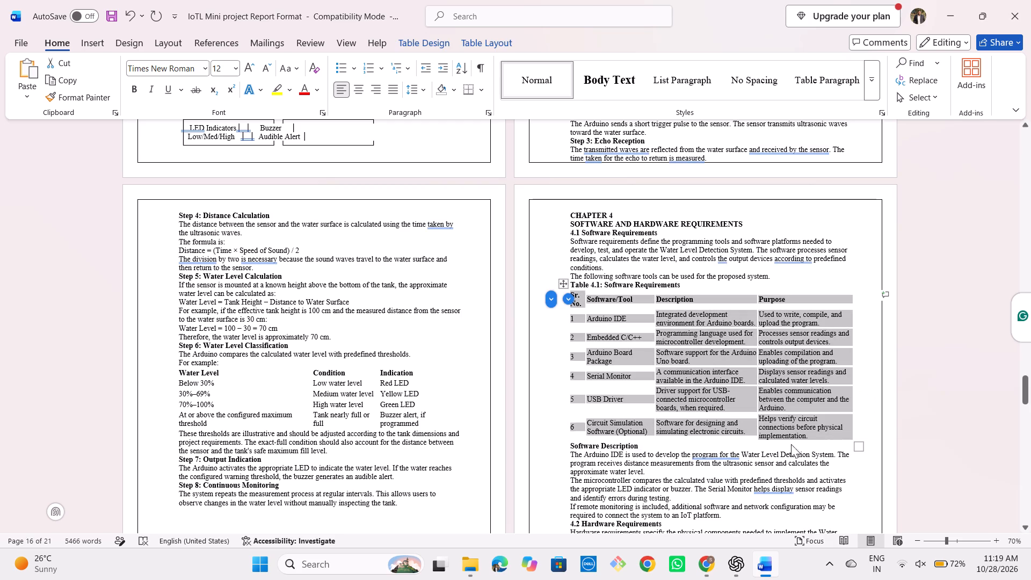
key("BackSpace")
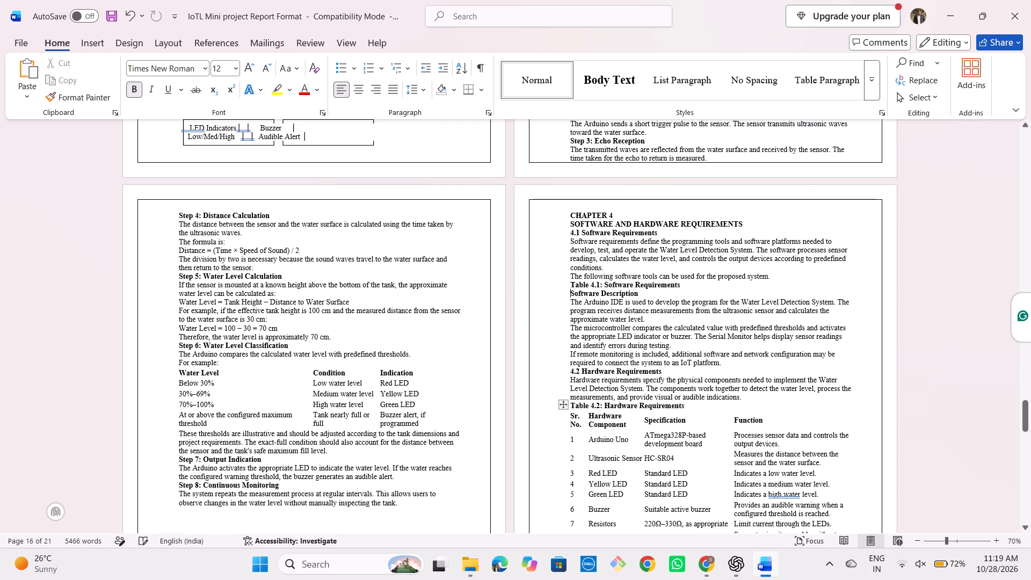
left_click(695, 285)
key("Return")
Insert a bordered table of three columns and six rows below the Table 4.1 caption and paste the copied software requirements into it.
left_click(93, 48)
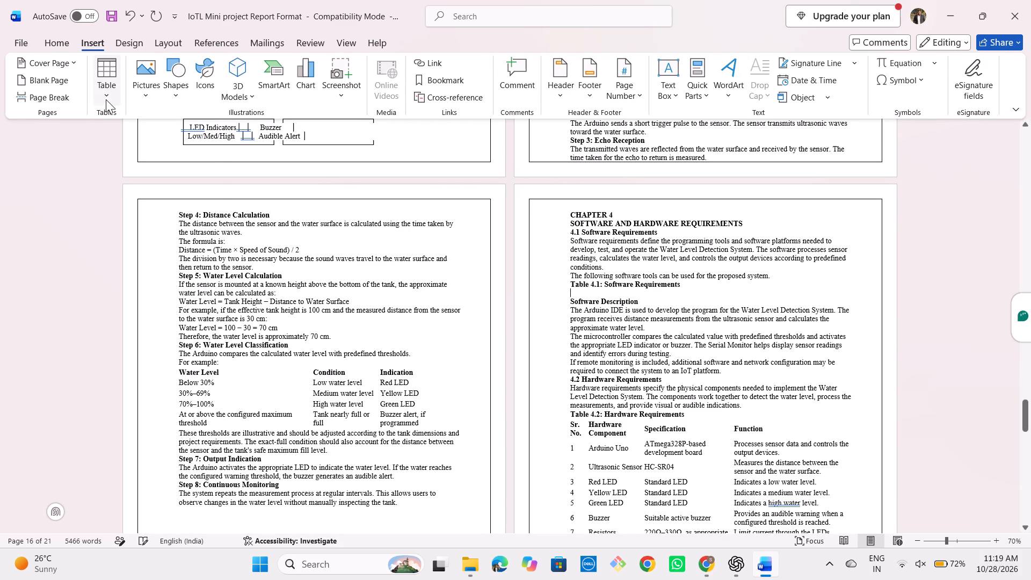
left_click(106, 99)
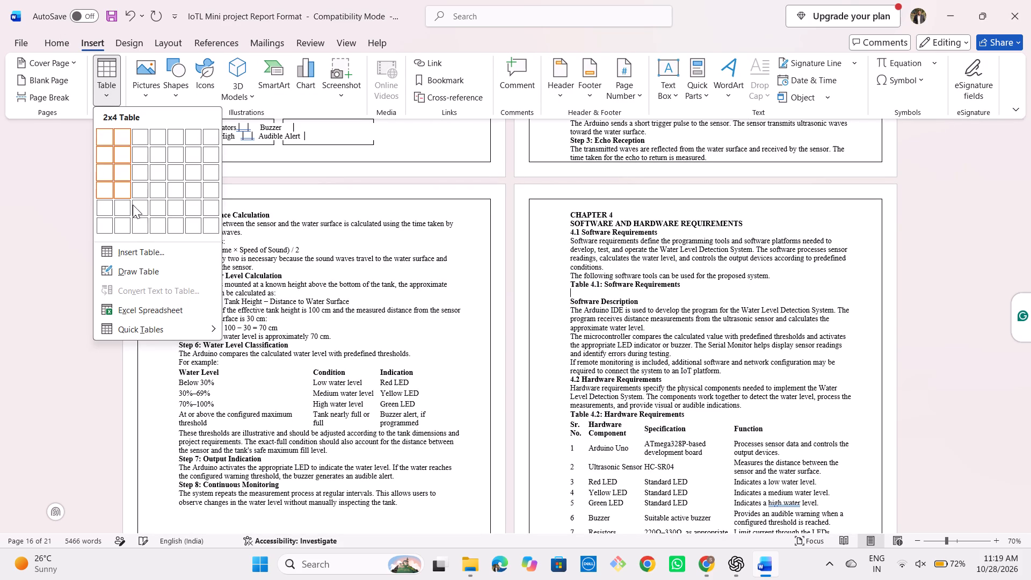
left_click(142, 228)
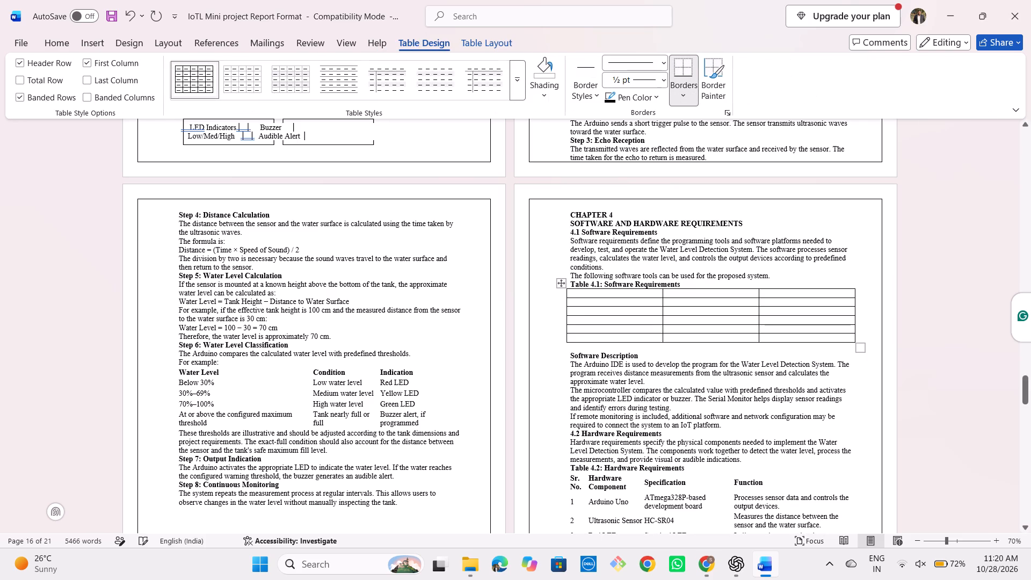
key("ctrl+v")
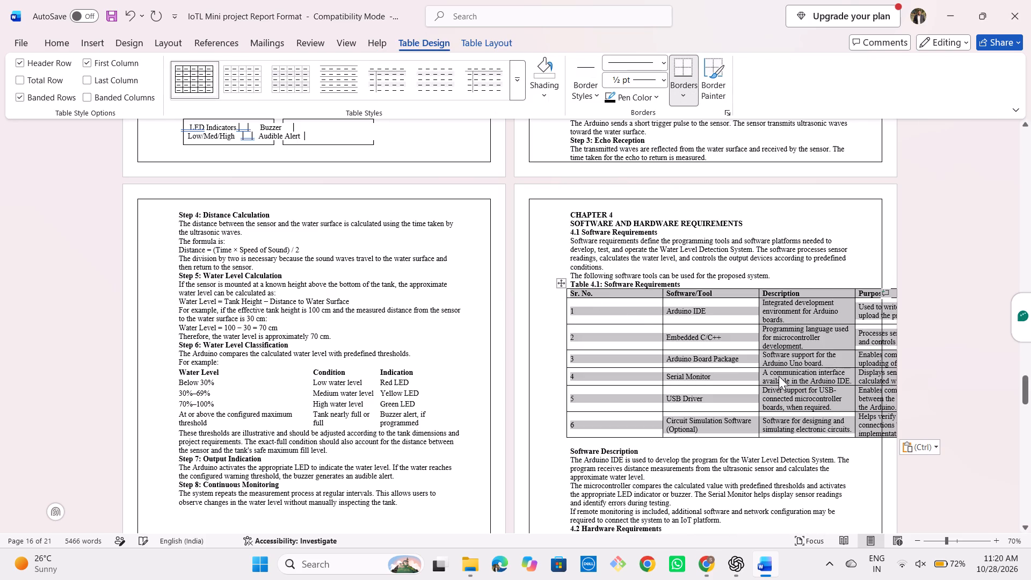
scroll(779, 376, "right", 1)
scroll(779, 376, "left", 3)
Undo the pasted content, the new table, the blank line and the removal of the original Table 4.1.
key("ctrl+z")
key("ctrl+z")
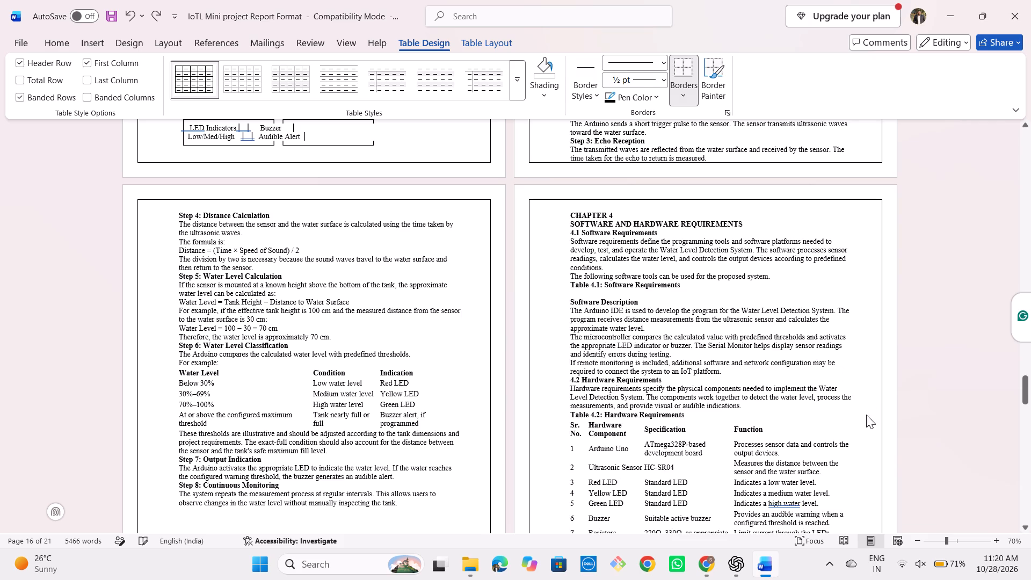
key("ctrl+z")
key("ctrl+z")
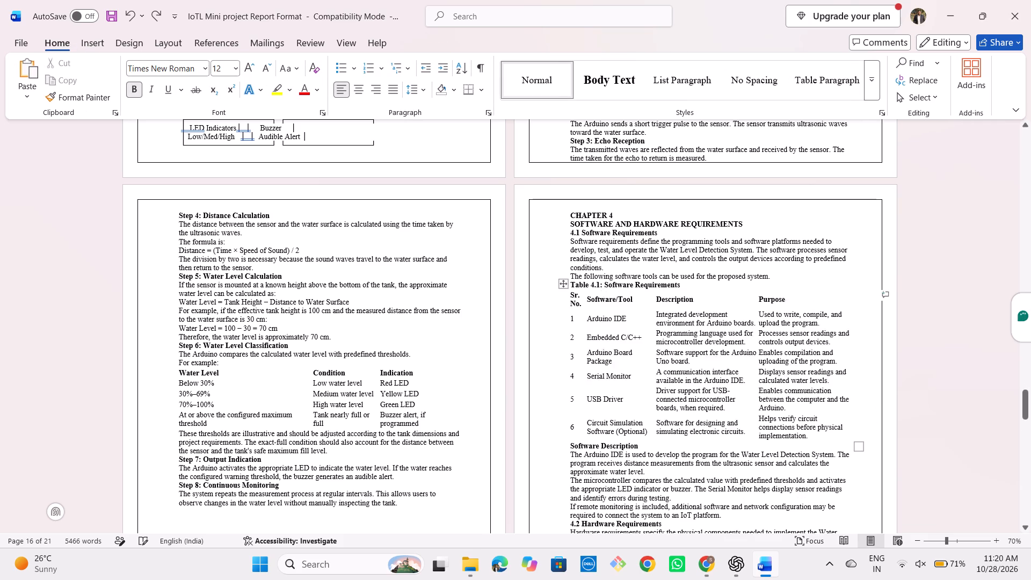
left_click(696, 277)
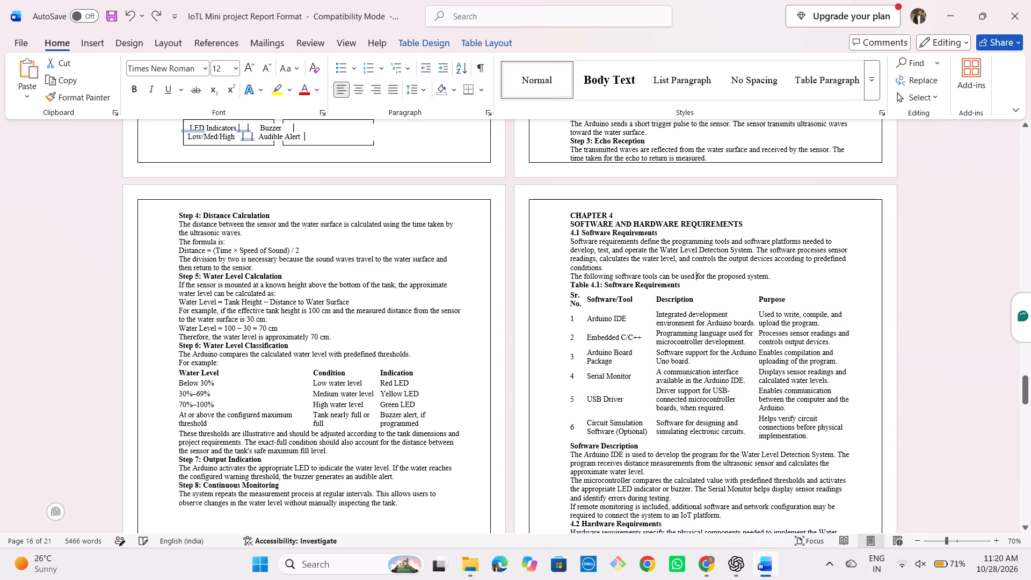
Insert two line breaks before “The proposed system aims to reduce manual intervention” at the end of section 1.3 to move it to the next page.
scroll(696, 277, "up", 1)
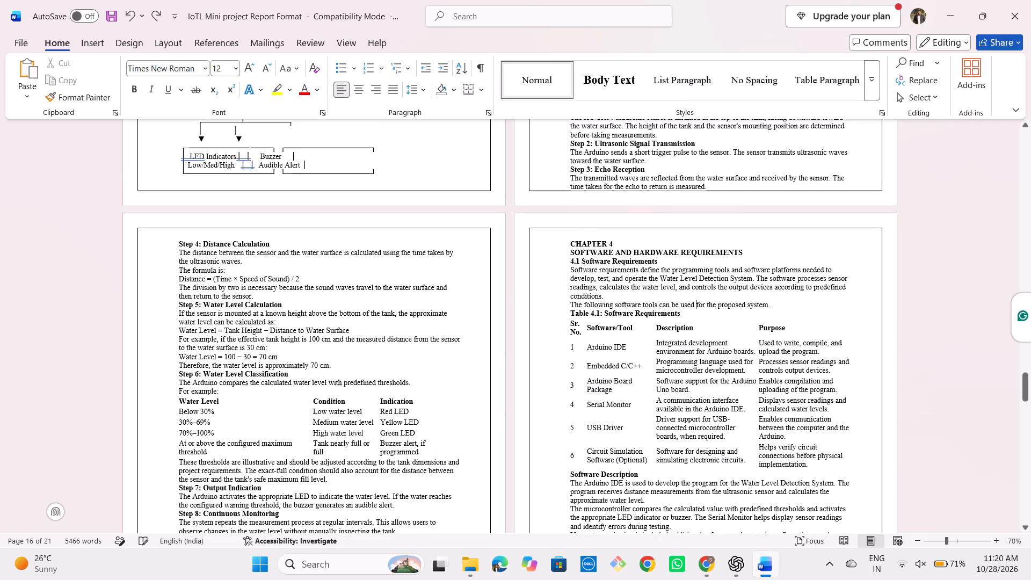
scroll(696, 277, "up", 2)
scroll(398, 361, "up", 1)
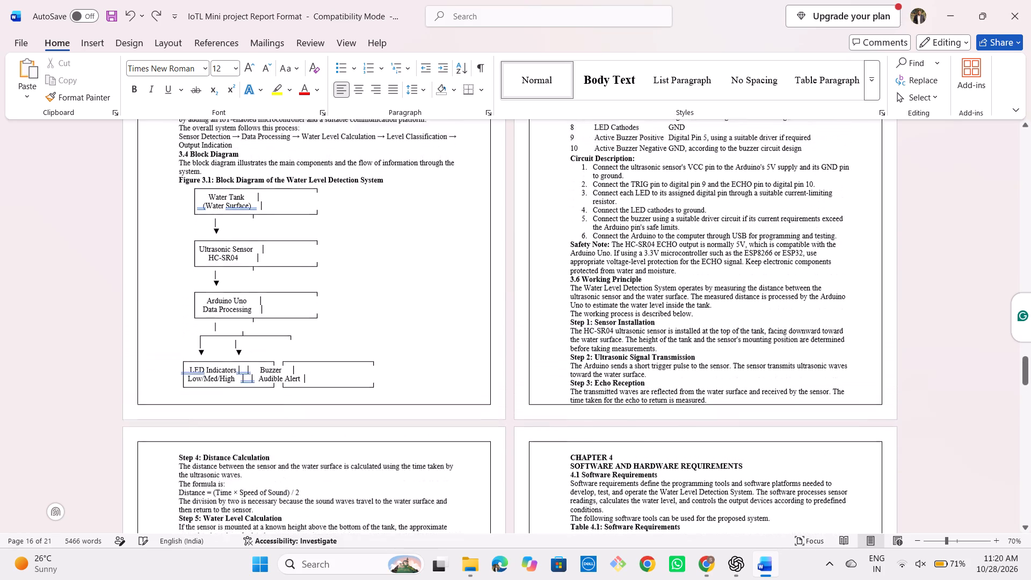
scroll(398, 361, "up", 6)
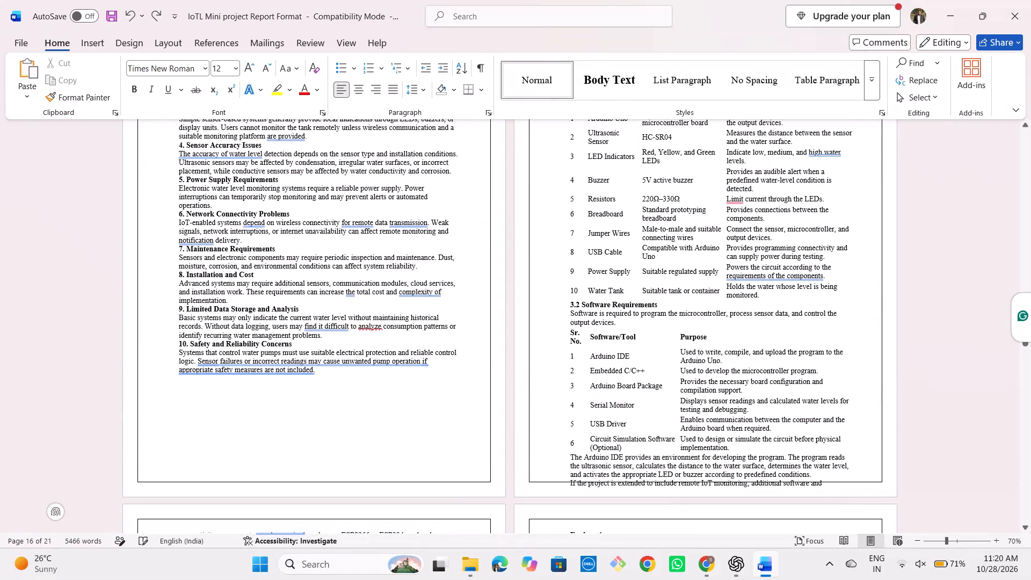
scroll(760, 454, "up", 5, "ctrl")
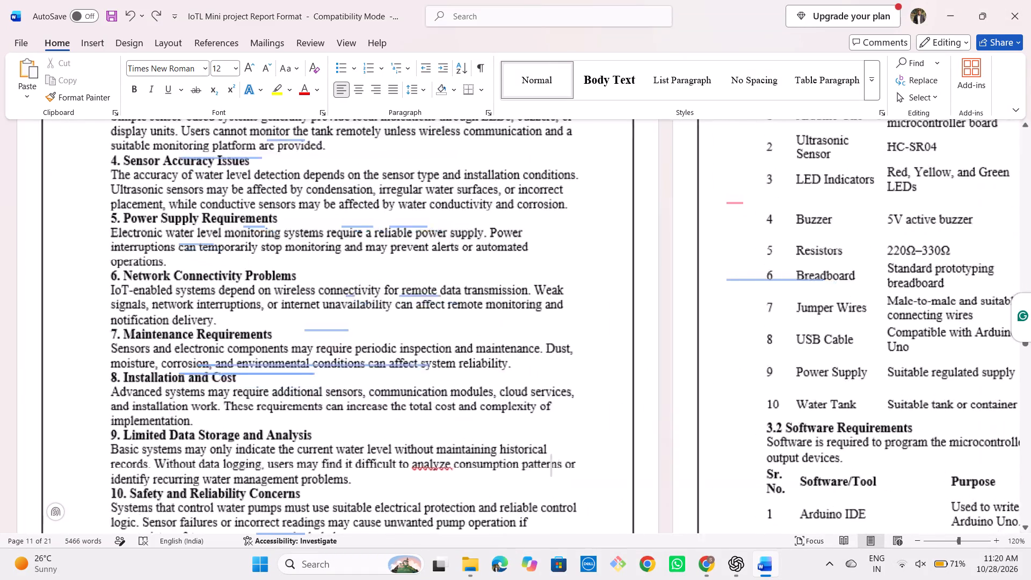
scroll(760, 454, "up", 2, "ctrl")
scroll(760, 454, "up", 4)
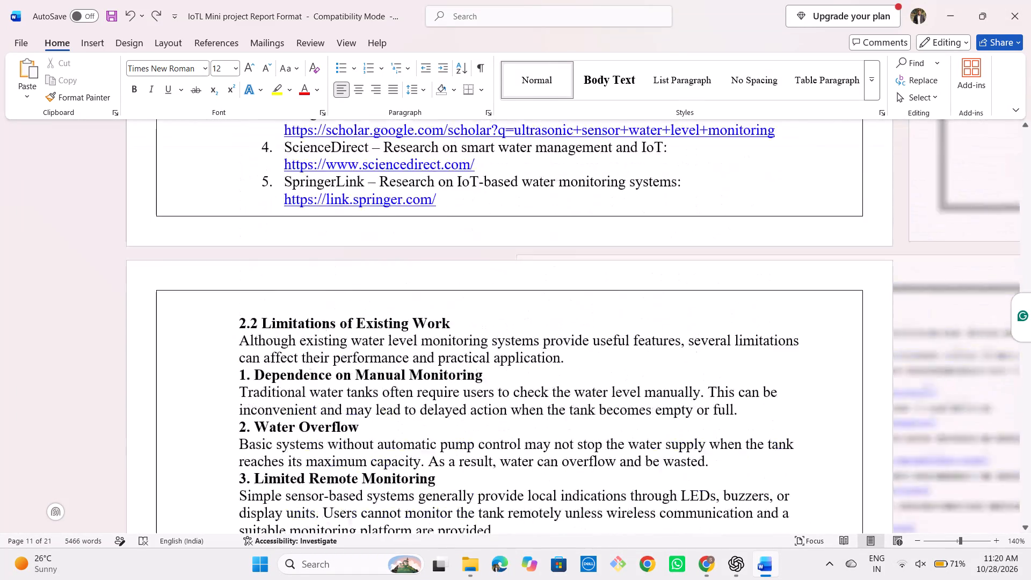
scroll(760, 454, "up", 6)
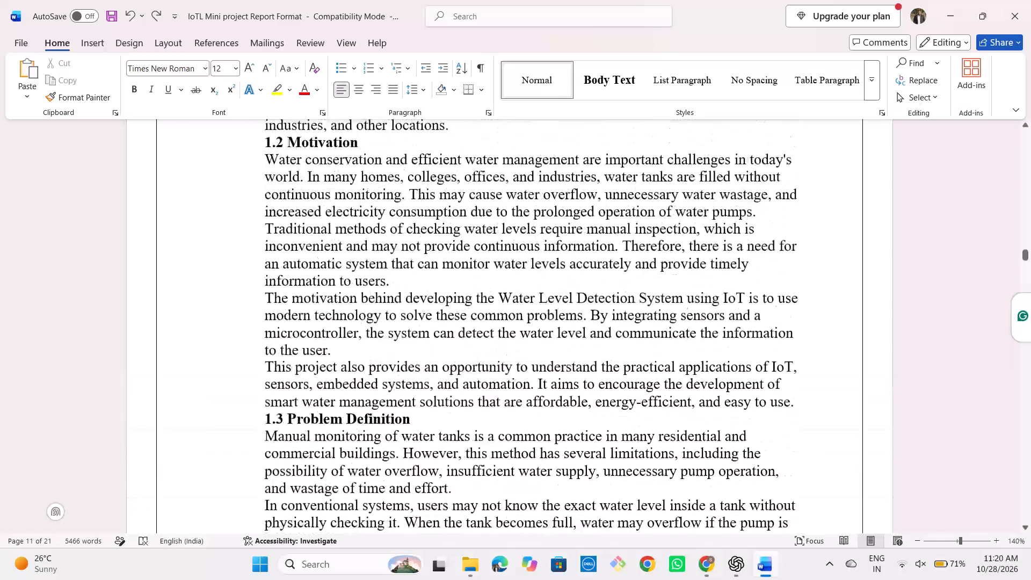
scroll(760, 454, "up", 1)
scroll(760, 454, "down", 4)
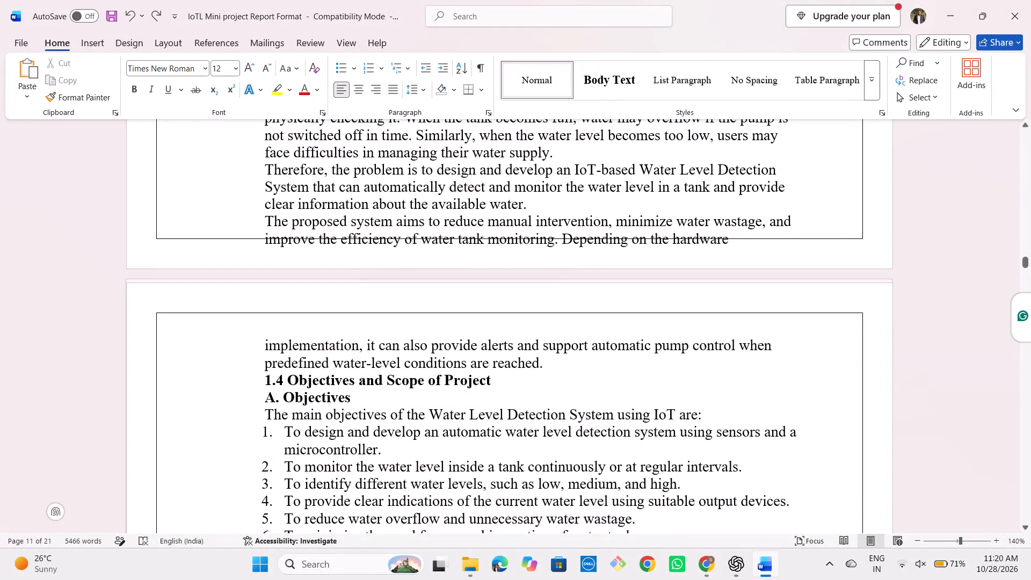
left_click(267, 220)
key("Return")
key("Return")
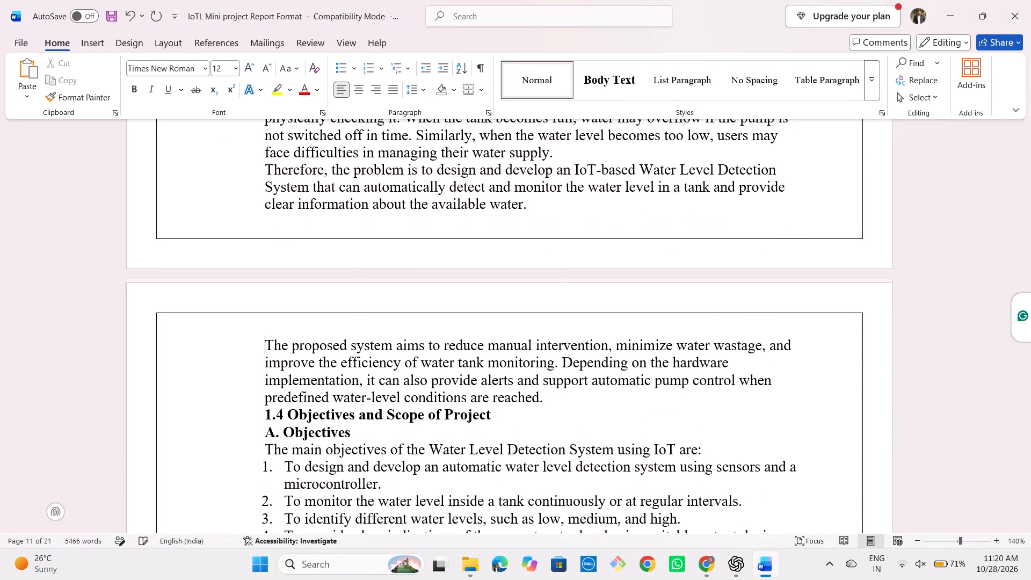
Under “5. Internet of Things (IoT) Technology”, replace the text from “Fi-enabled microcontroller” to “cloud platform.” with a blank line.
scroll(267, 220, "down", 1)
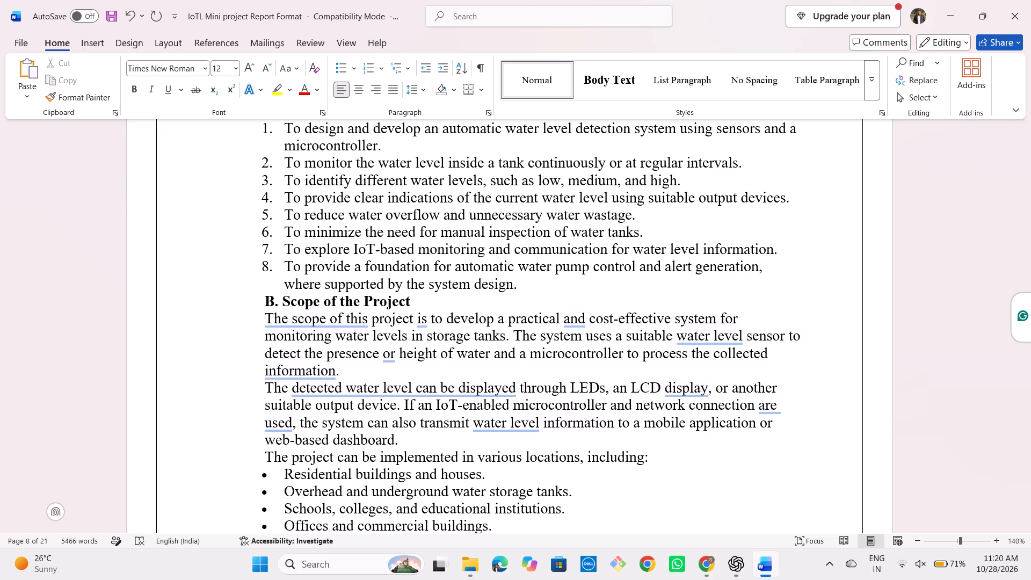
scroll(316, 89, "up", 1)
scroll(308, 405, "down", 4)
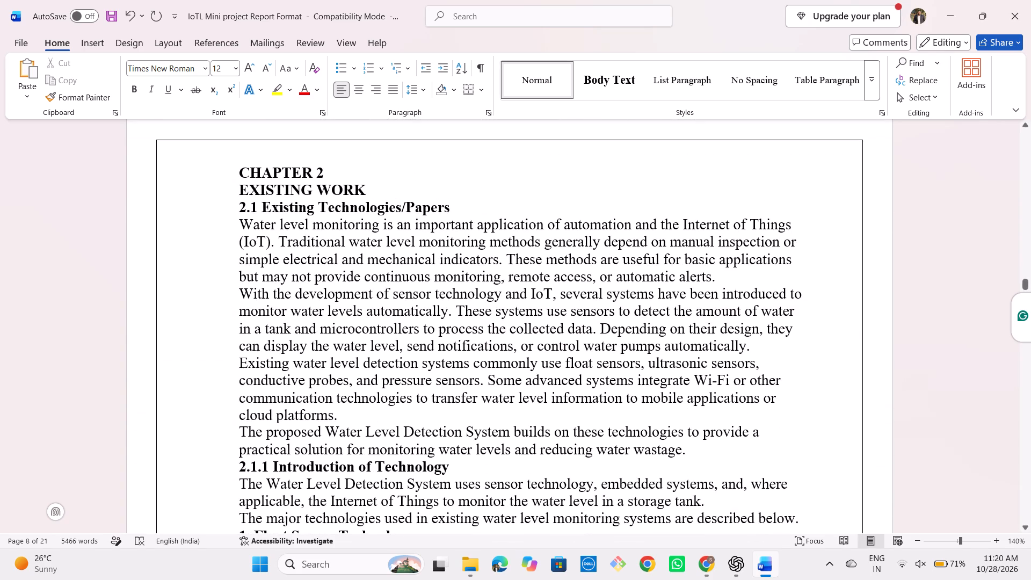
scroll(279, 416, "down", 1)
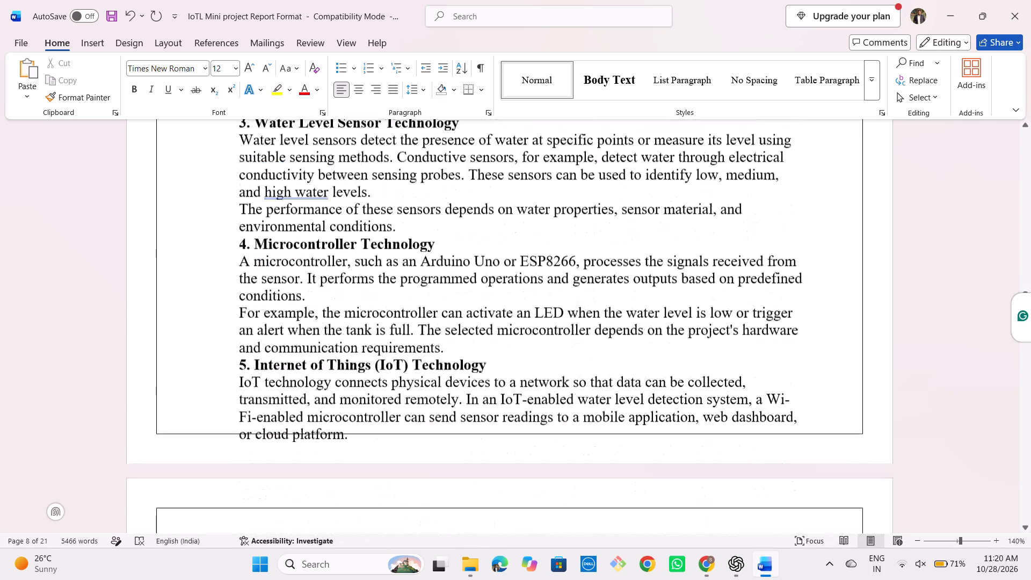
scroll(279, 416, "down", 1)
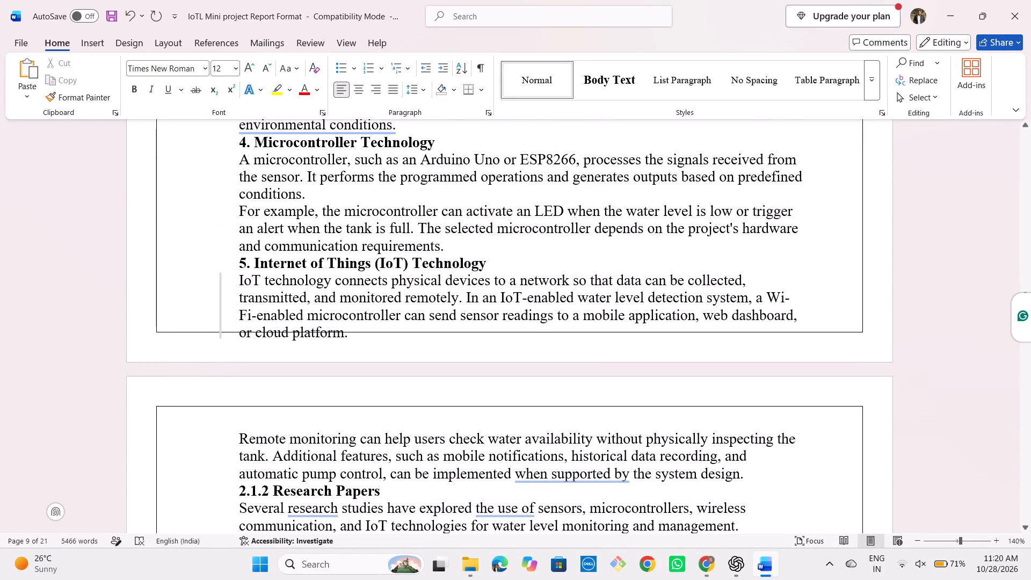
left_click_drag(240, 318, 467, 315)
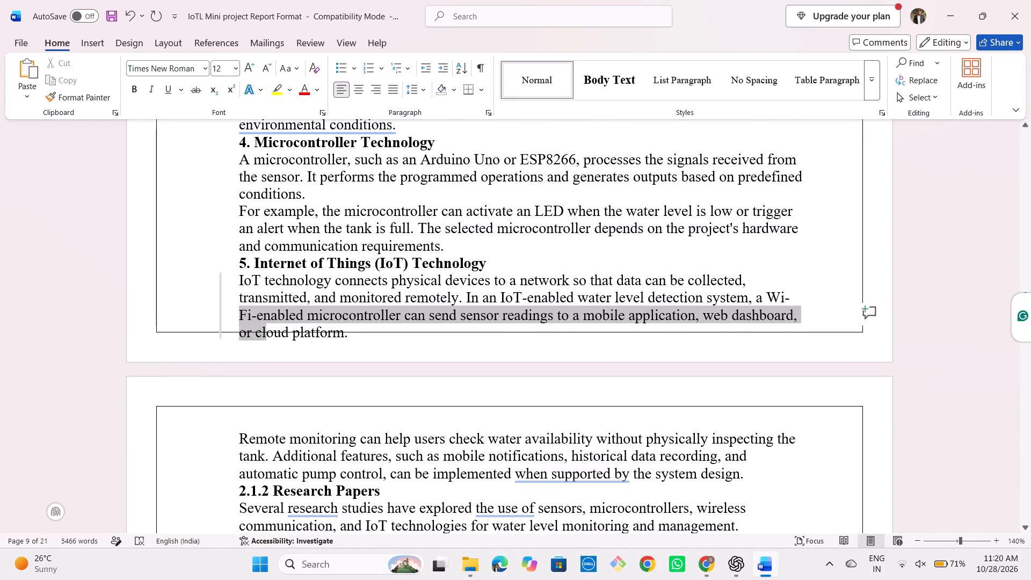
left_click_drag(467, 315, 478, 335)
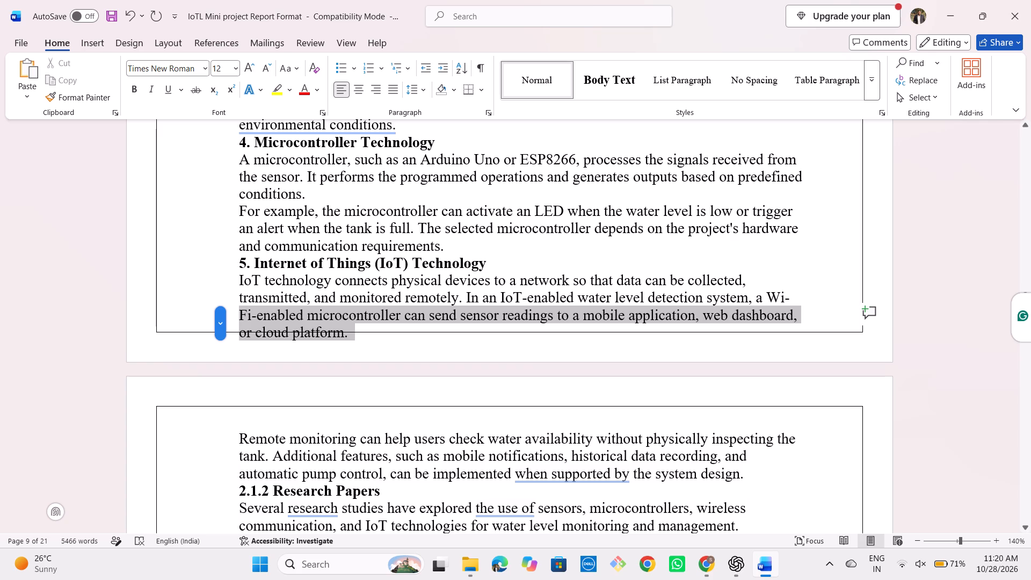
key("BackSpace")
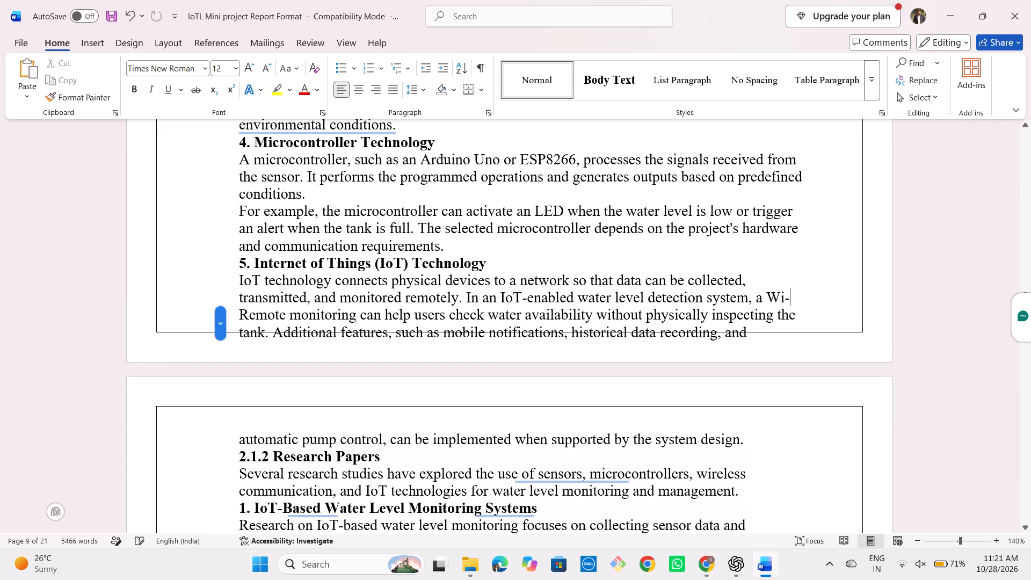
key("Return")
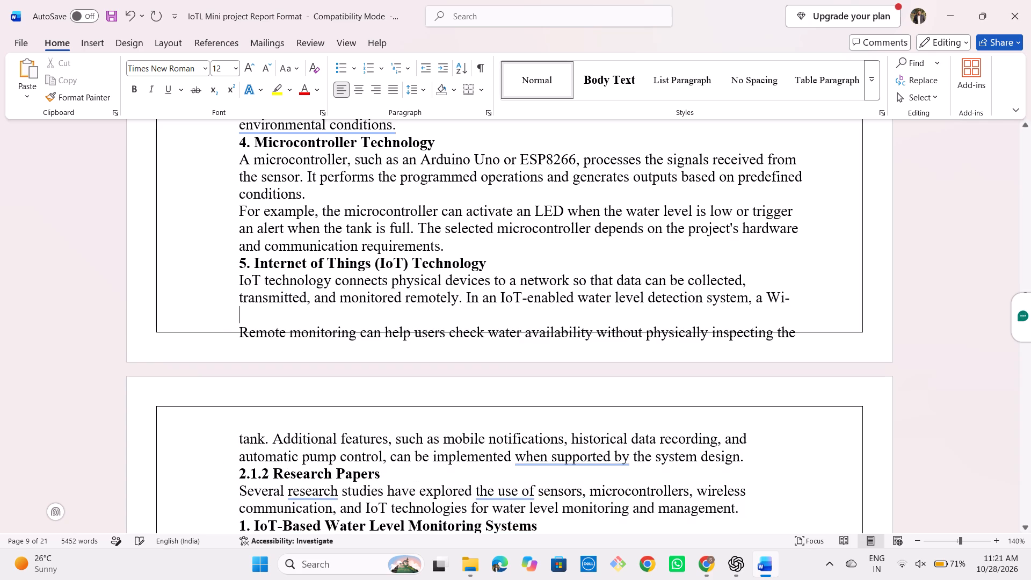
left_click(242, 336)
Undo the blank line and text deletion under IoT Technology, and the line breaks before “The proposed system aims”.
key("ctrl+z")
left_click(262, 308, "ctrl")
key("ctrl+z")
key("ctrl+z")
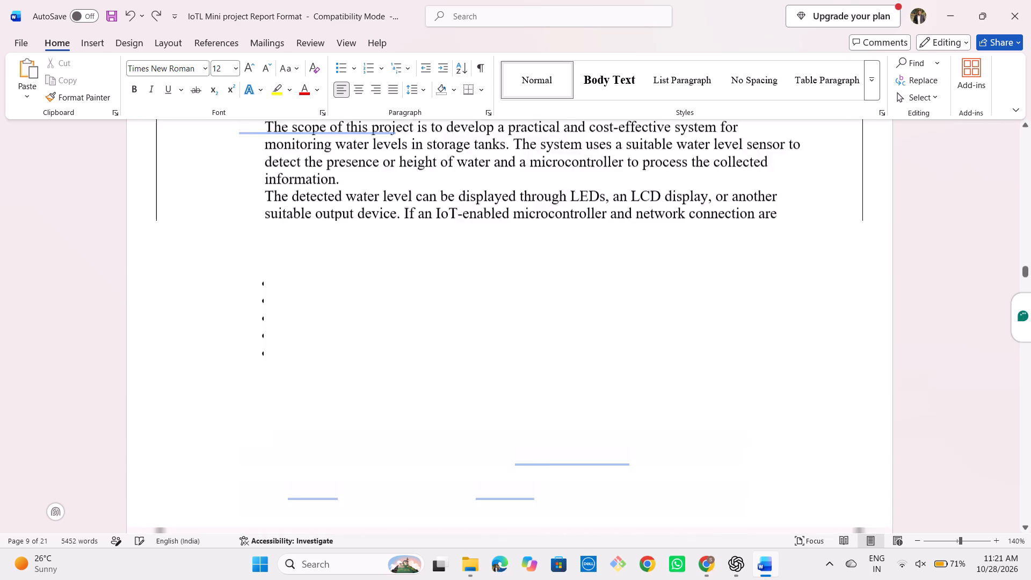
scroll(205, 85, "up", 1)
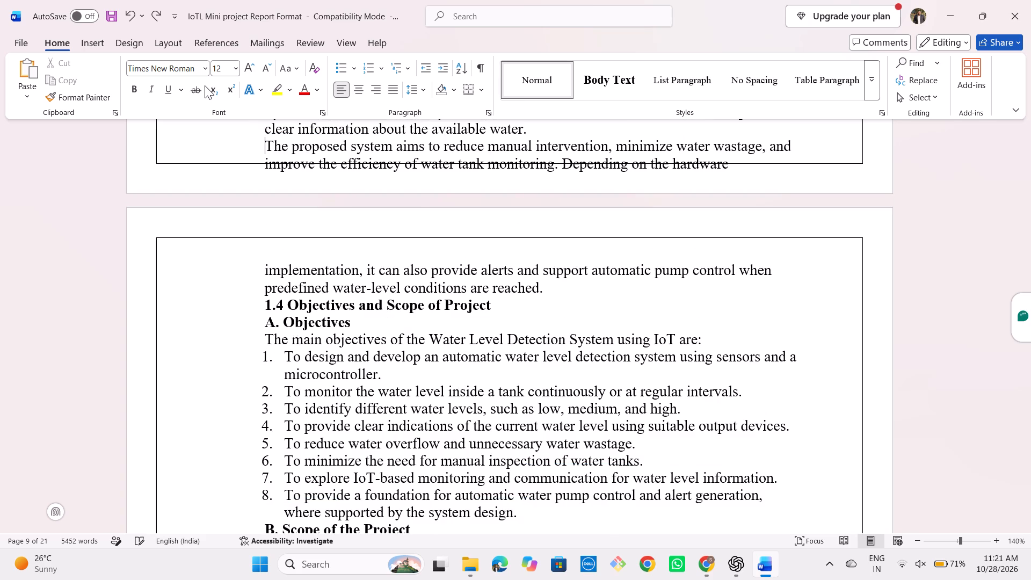
Insert two line breaks before “The proposed system aims to reduce manual intervention” to move that paragraph to the next page.
scroll(205, 85, "up", 1)
key("Return")
key("Return")
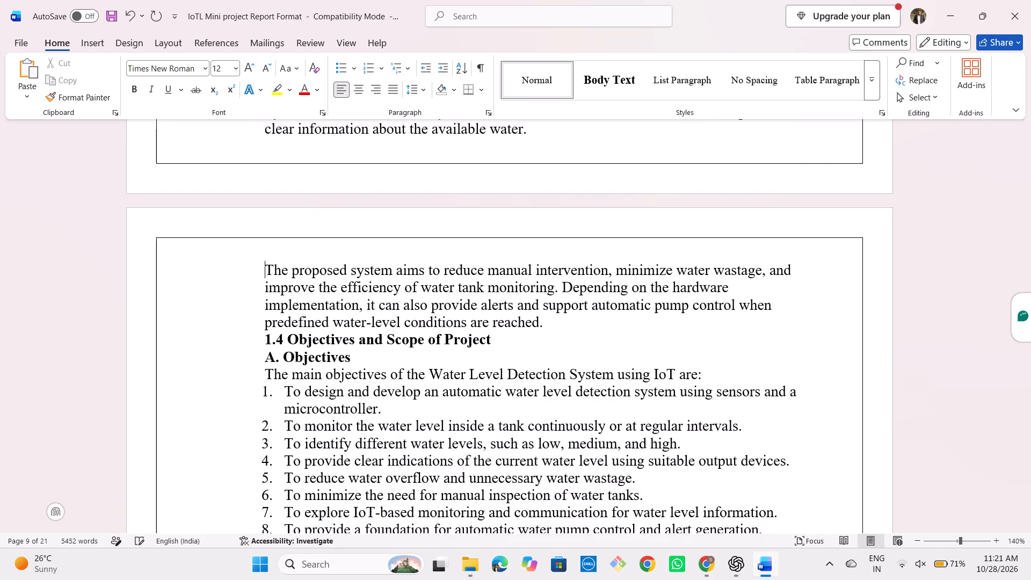
Insert five line breaks before the heading “5. Internet of Things (IoT) Technology” to move that section to the next page.
scroll(441, 387, "down", 4)
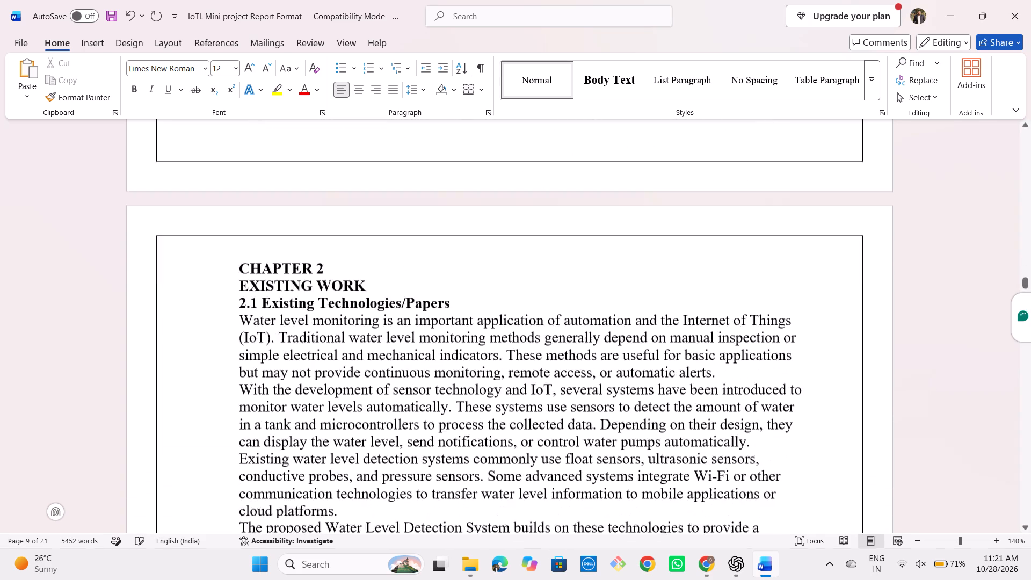
scroll(441, 387, "down", 3)
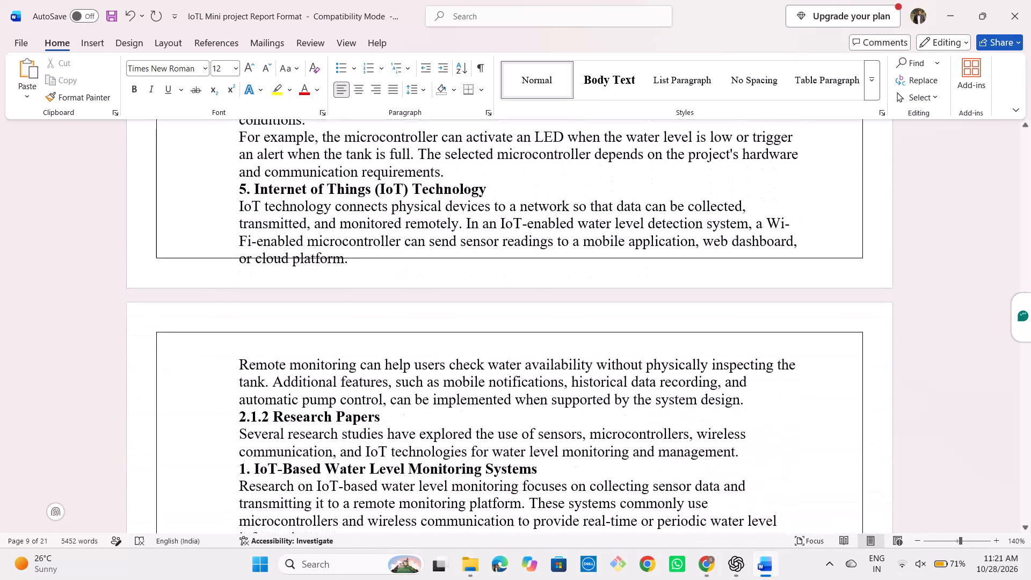
left_click(233, 188)
key("Return")
key("Return")
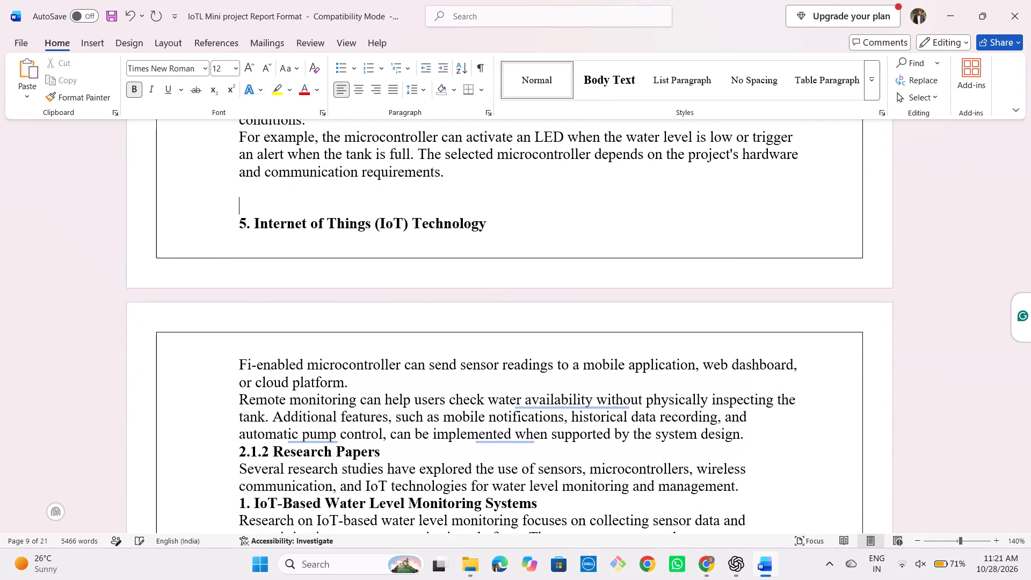
key("Return")
key("Return")
key("Return")
Set the font size of the “1.1 Introduction” heading in Chapter 1 to 14.
scroll(233, 188, "down", 1)
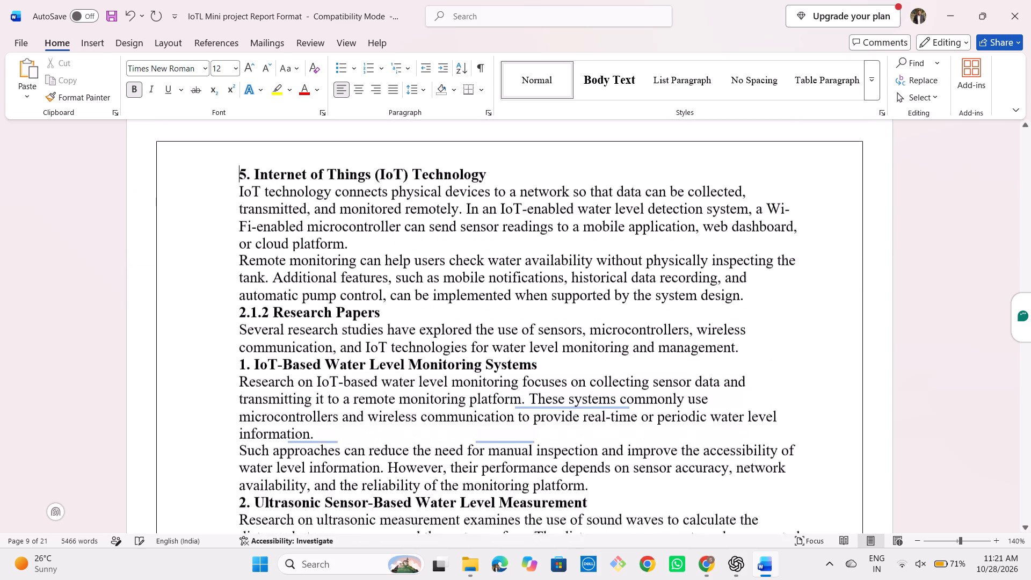
scroll(233, 188, "down", 1)
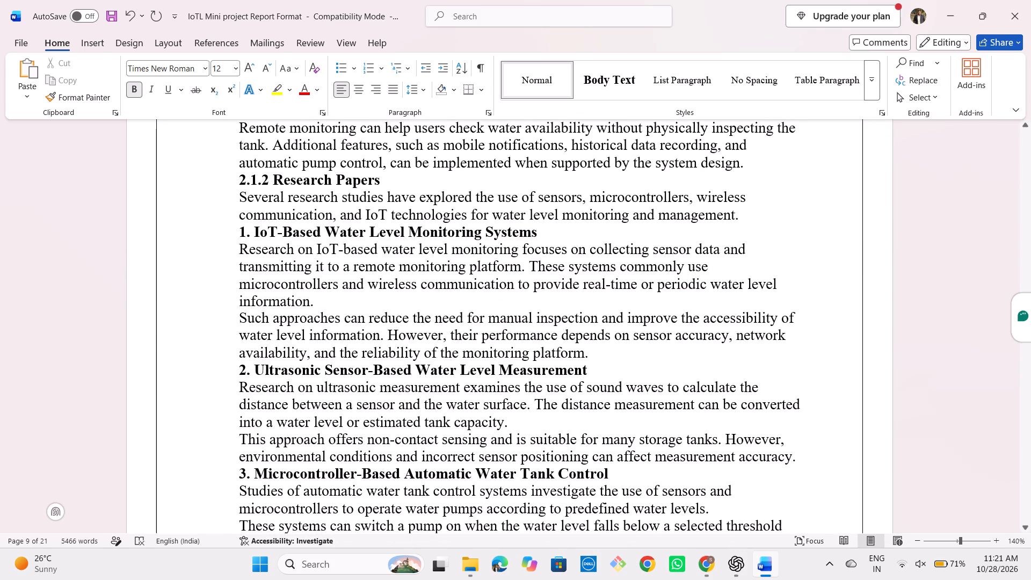
scroll(306, 190, "up", 4)
scroll(335, 255, "up", 1)
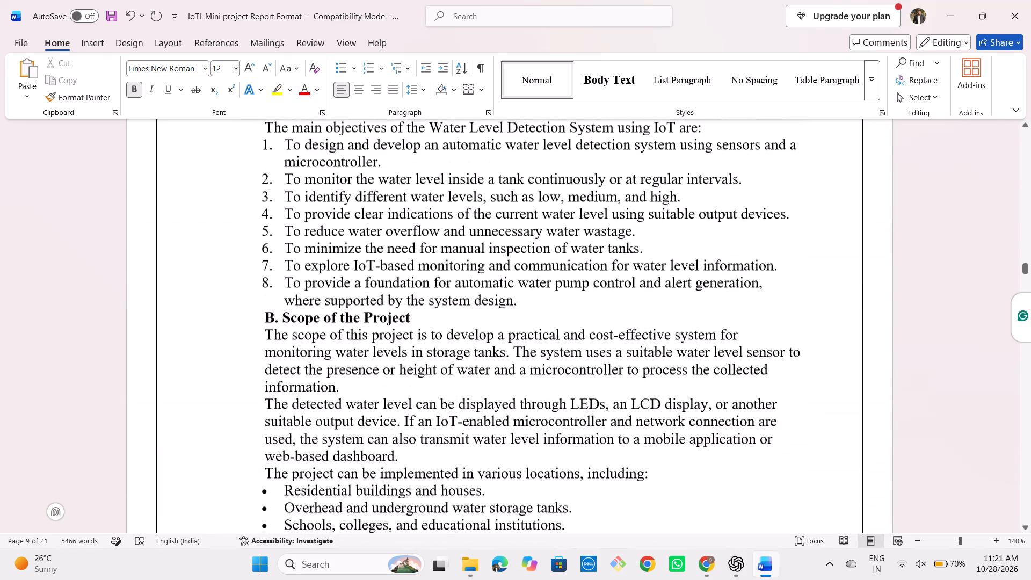
scroll(335, 255, "up", 3)
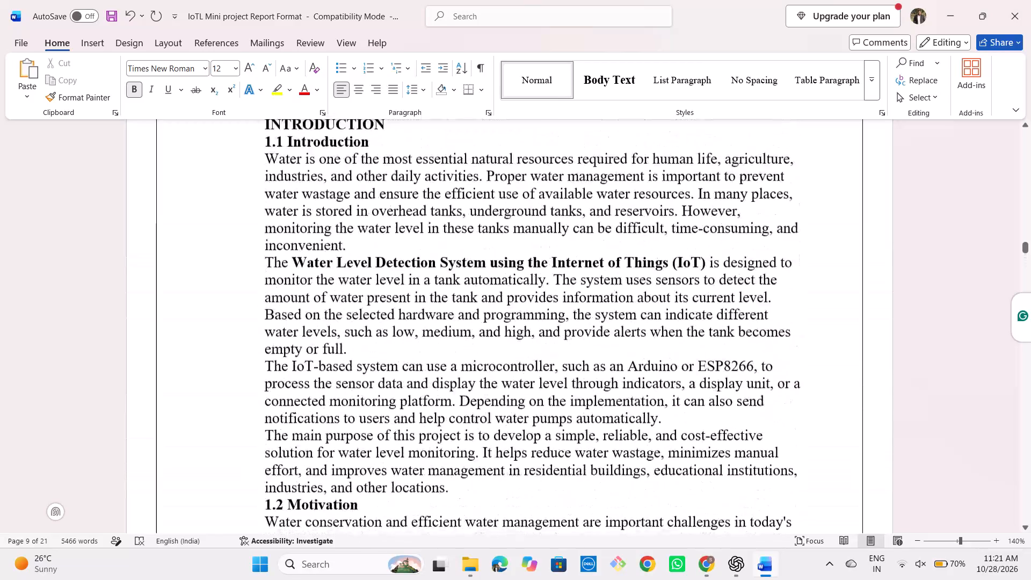
triple_click(323, 223)
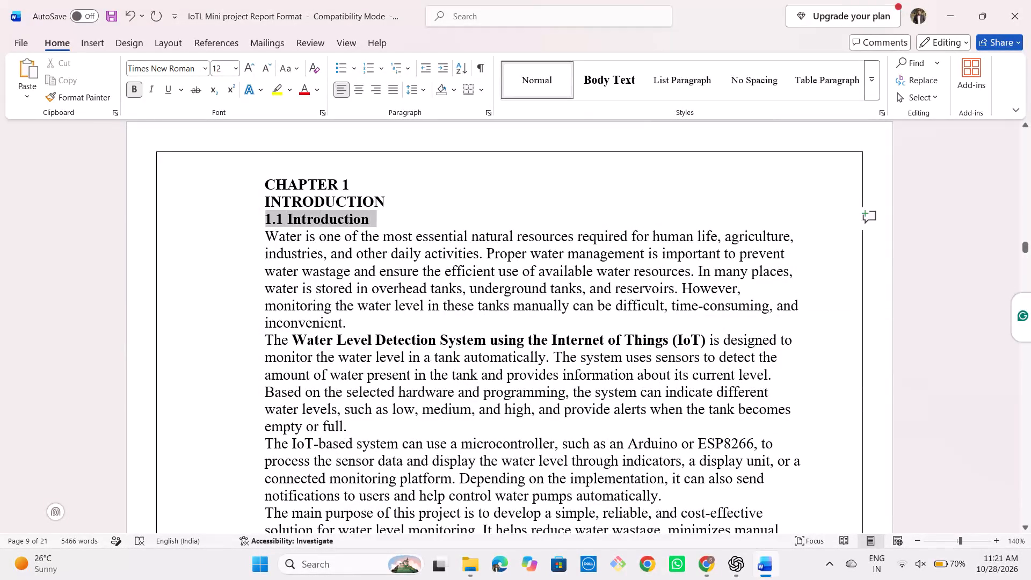
left_click(235, 67)
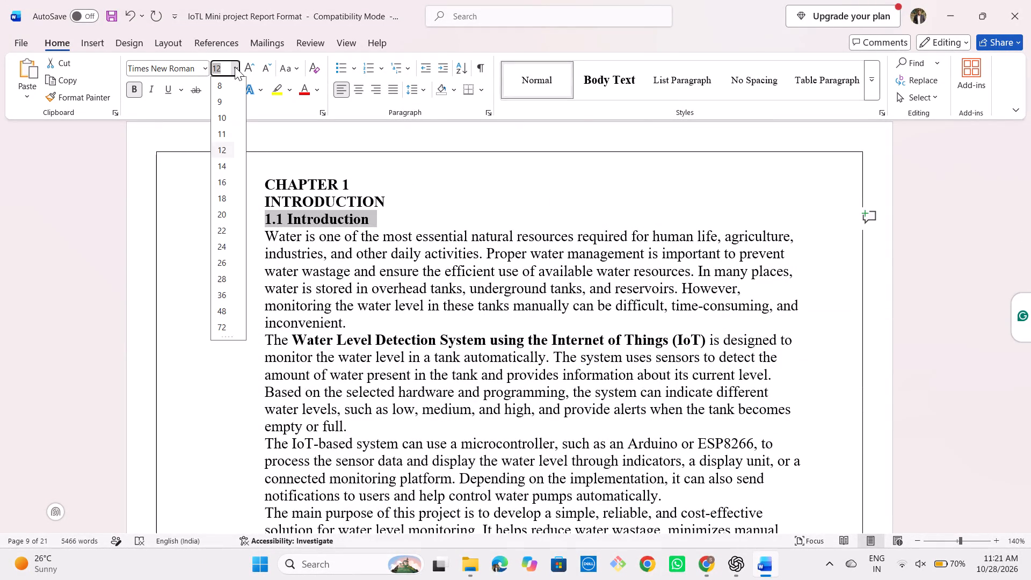
left_click(222, 170)
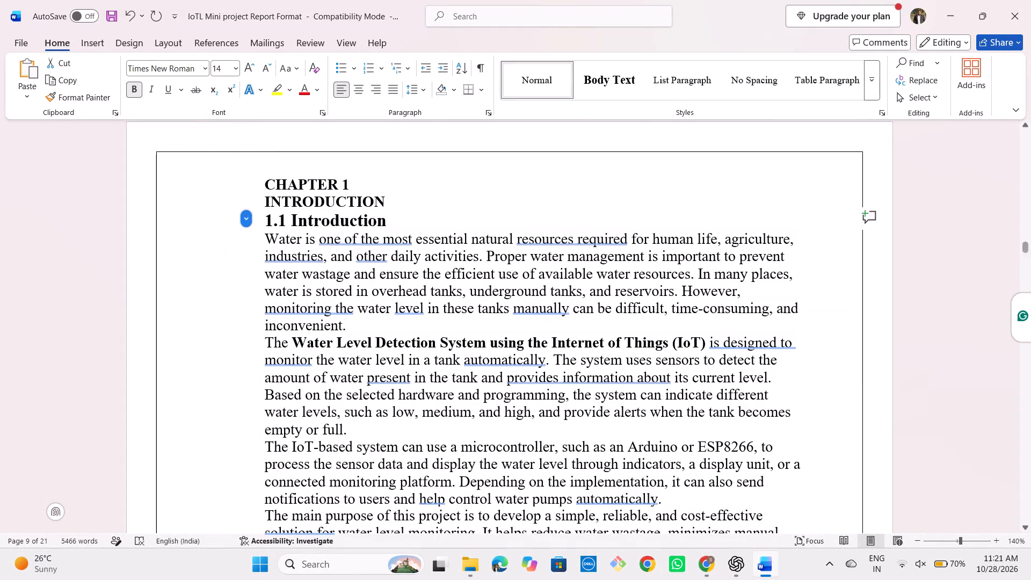
left_click(441, 449)
Set the font size of the “1.4 Objectives and Scope of Project” heading to 14.
scroll(441, 449, "down", 1)
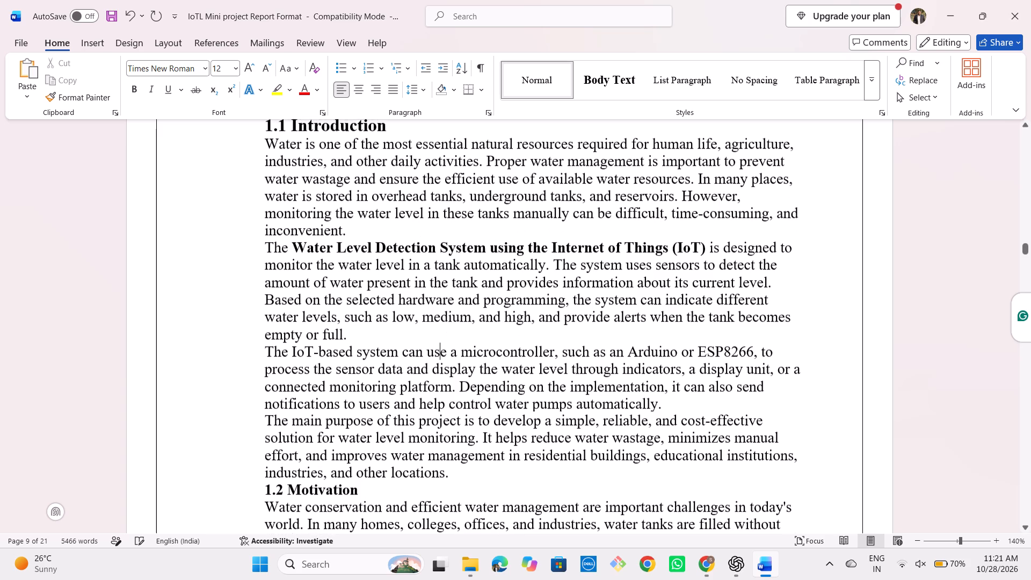
scroll(367, 305, "down", 1)
scroll(332, 368, "up", 1)
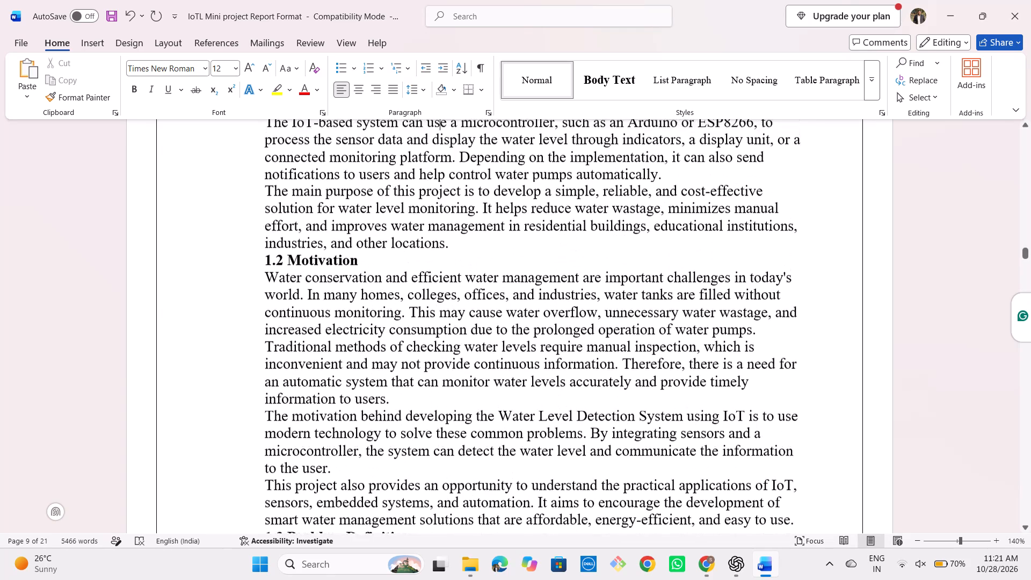
scroll(332, 368, "down", 2)
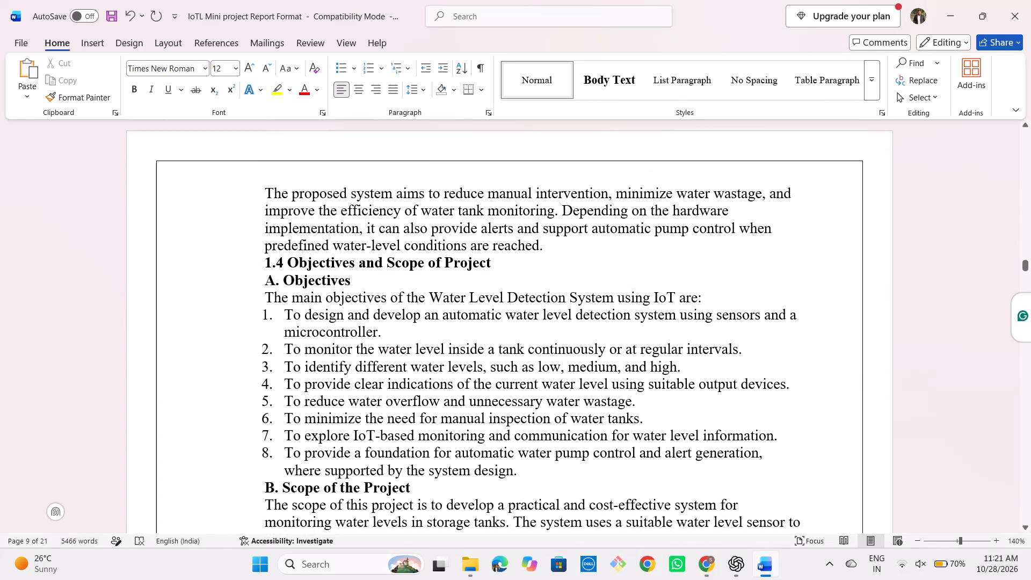
triple_click(328, 263)
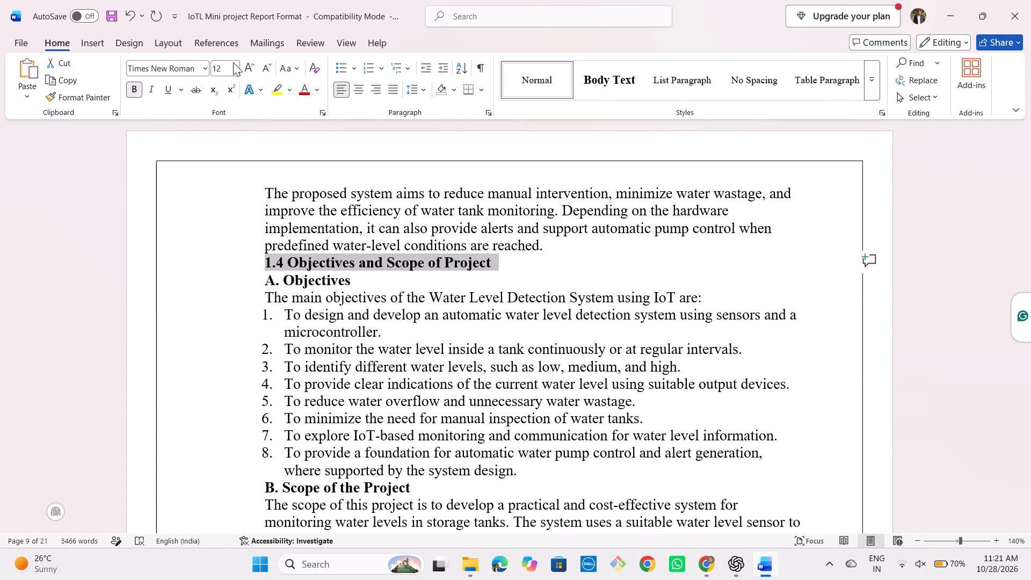
left_click(236, 70)
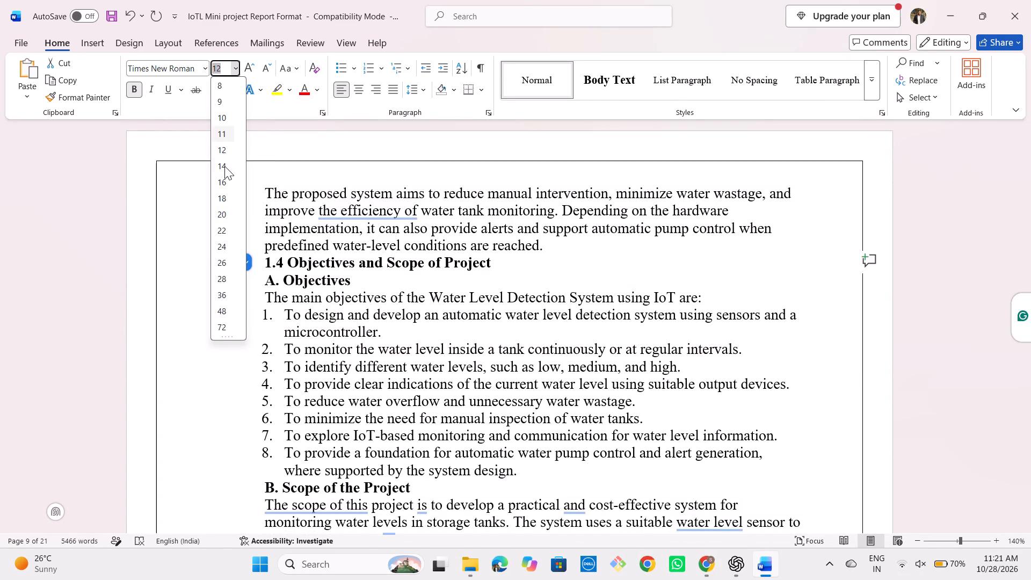
left_click(224, 168)
Set the font size of the “2.1.2 Research Papers” heading in Chapter 2 to 14.
scroll(379, 414, "down", 1)
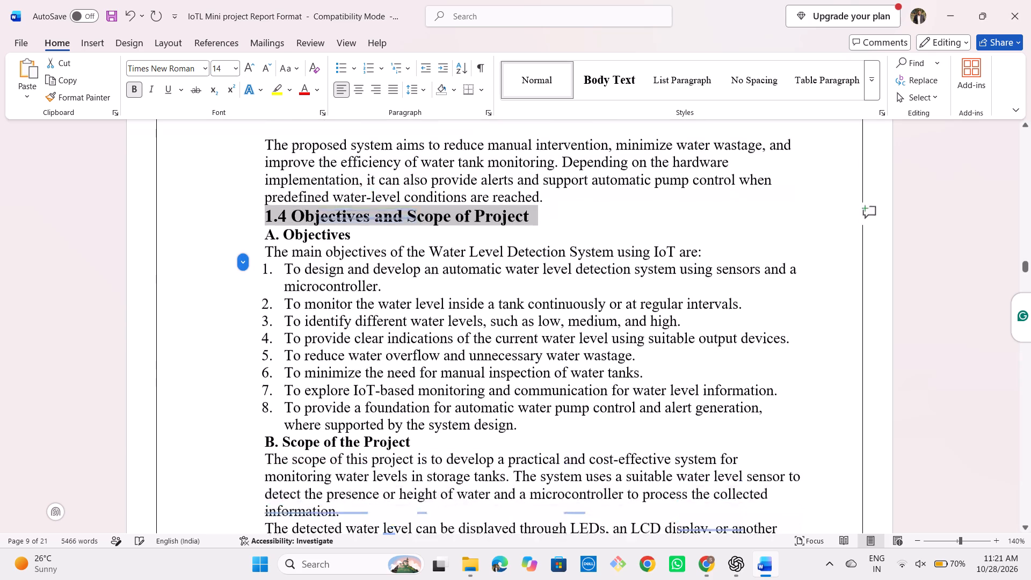
scroll(379, 414, "down", 2)
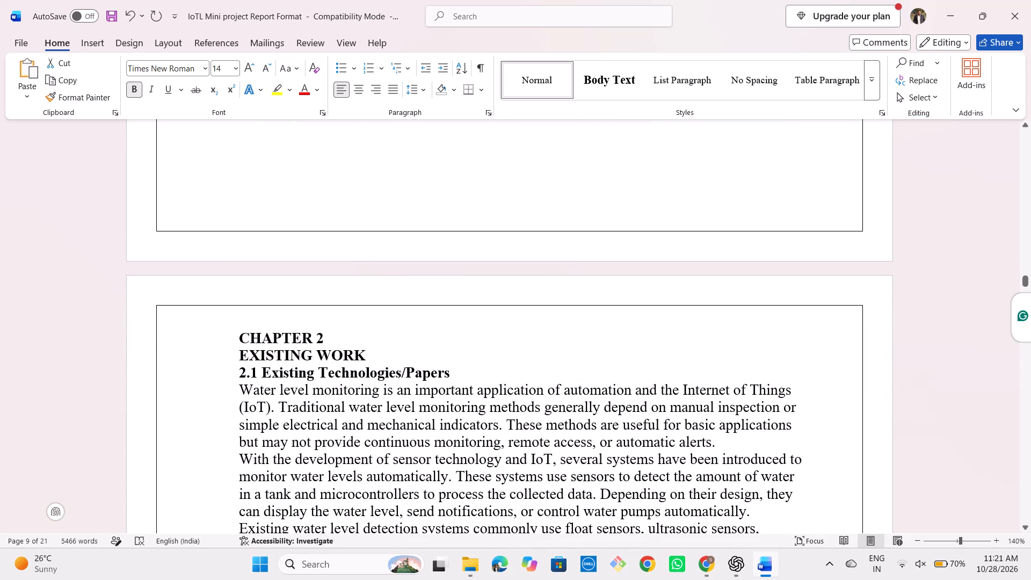
triple_click(335, 369)
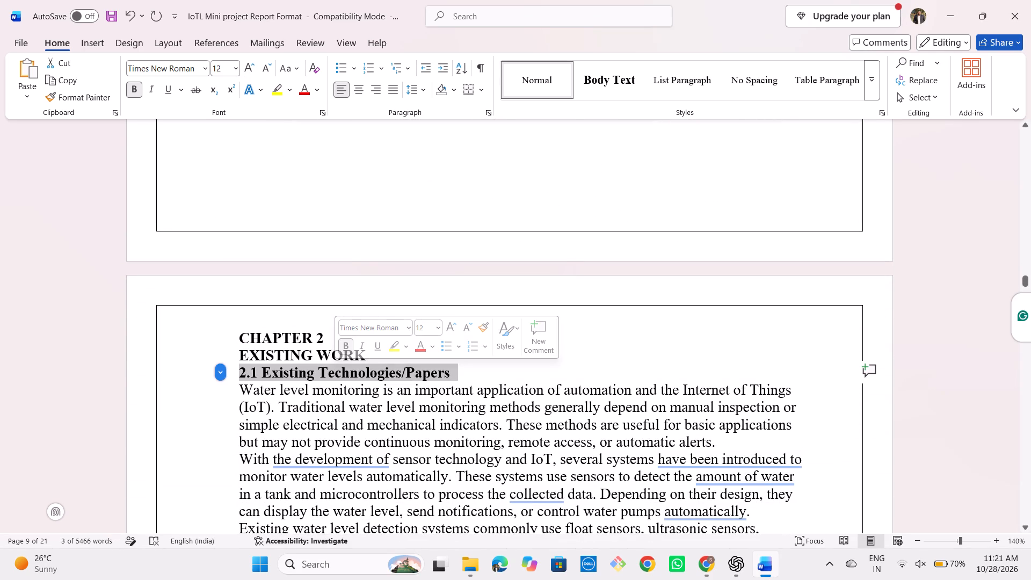
scroll(394, 389, "down", 2)
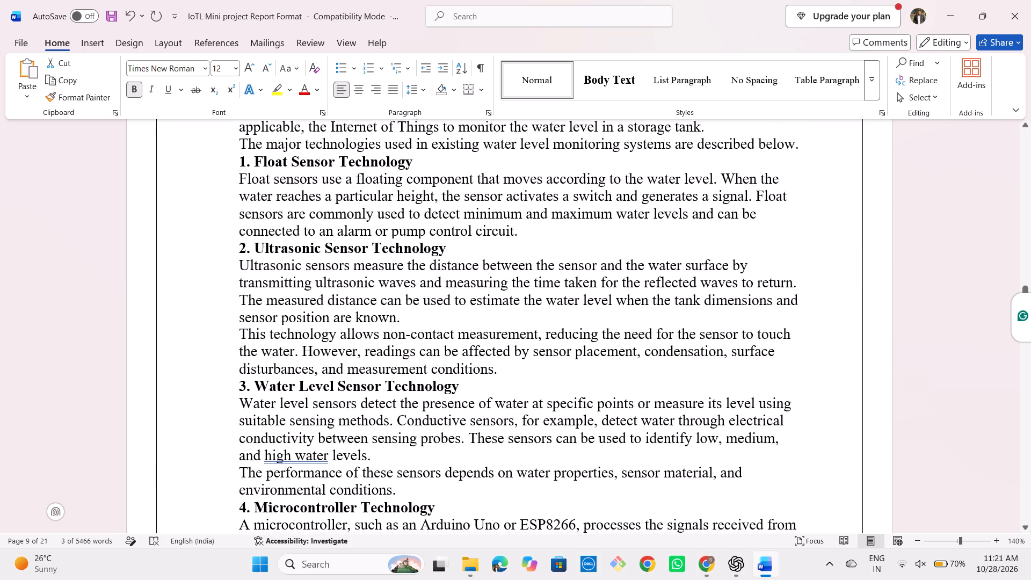
scroll(394, 389, "down", 2)
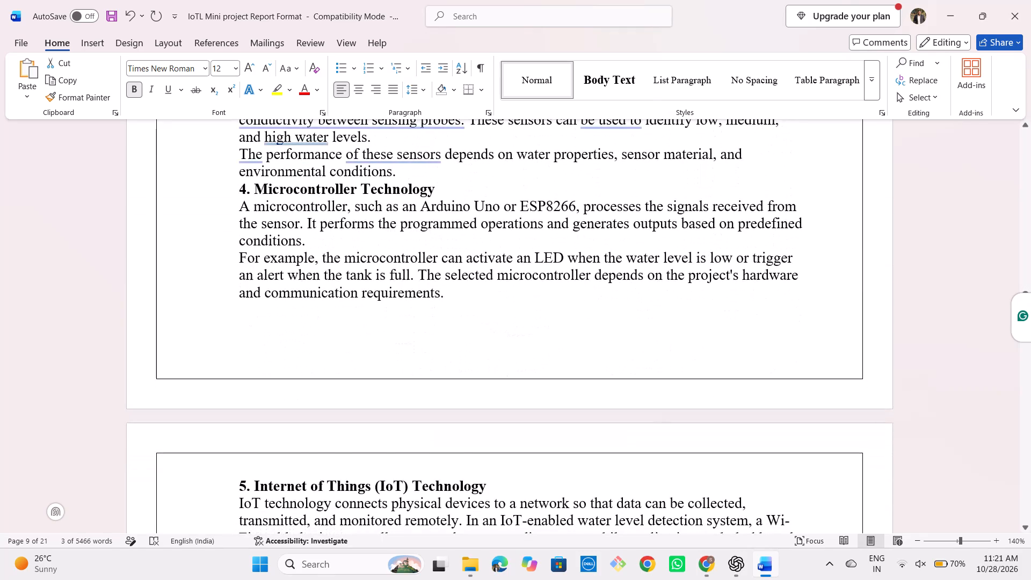
scroll(321, 445, "down", 1)
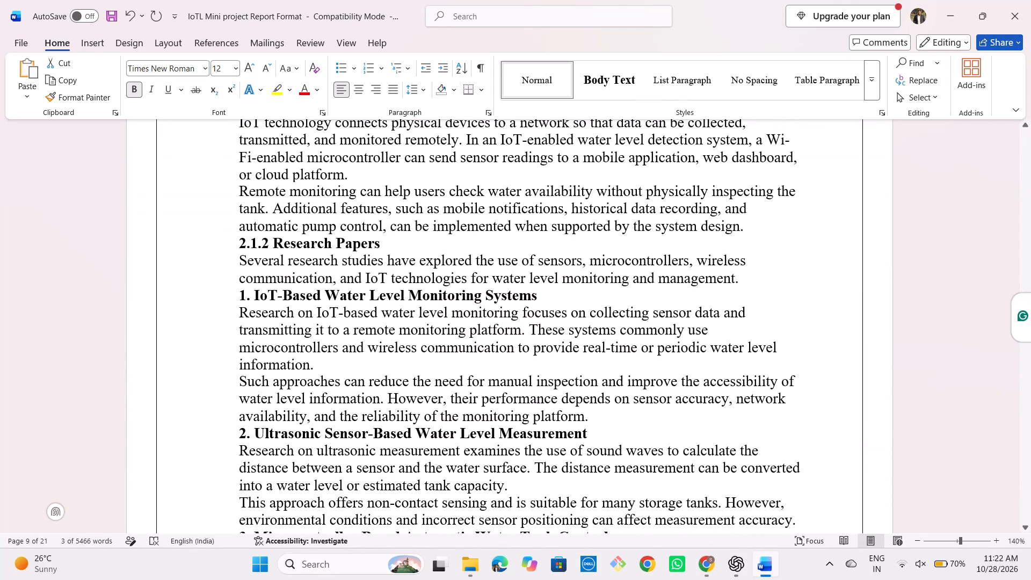
triple_click(324, 241)
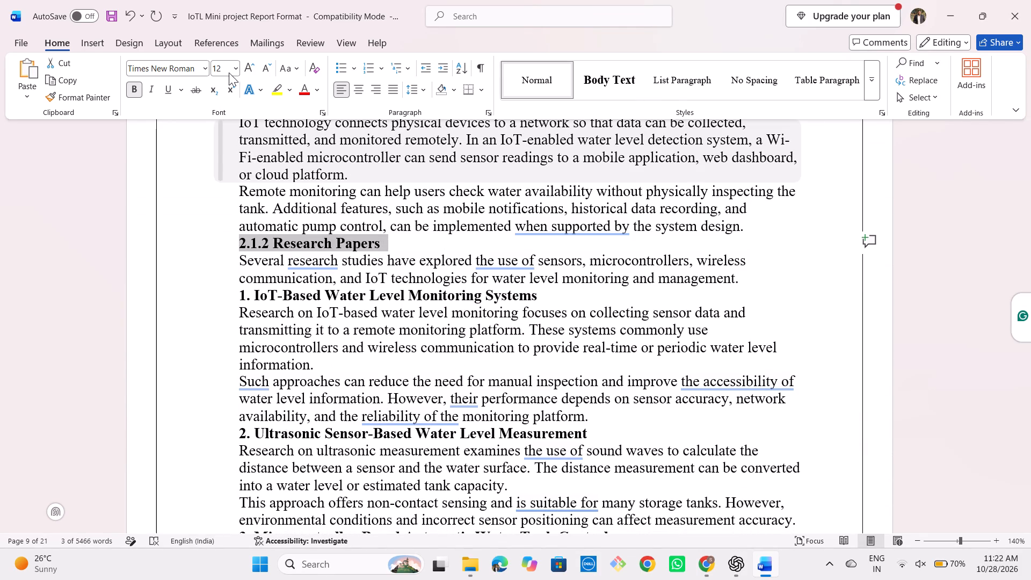
left_click(232, 67)
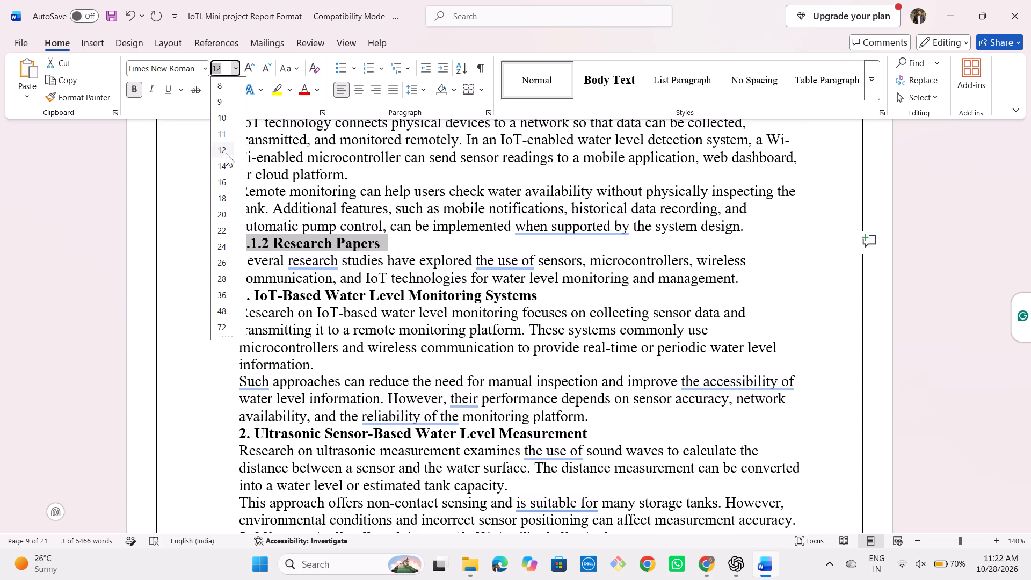
left_click(225, 164)
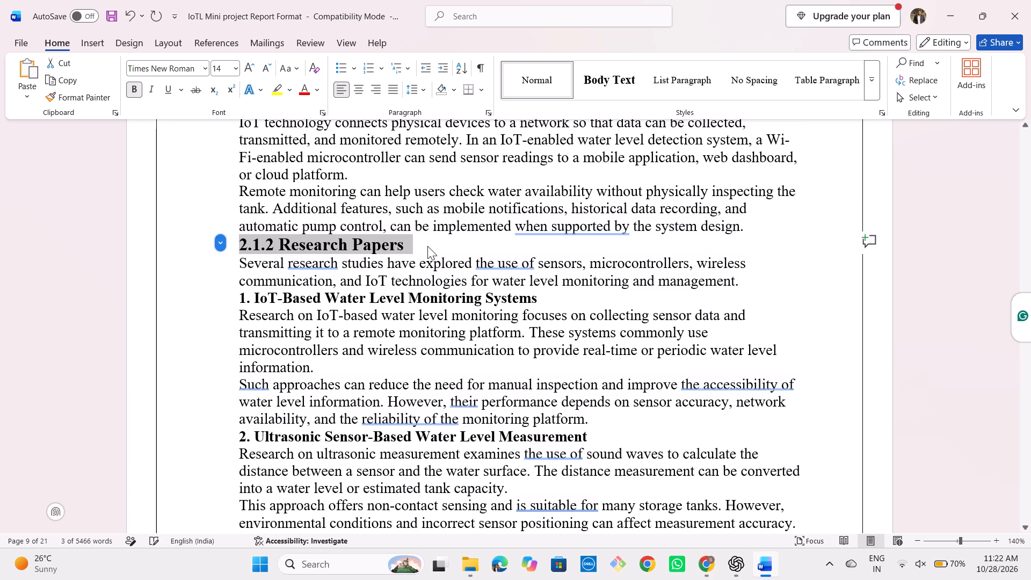
left_click(427, 246)
Add a blank line between the remote monitoring paragraph and the “2.1.2 Research Papers” heading.
left_click(757, 236)
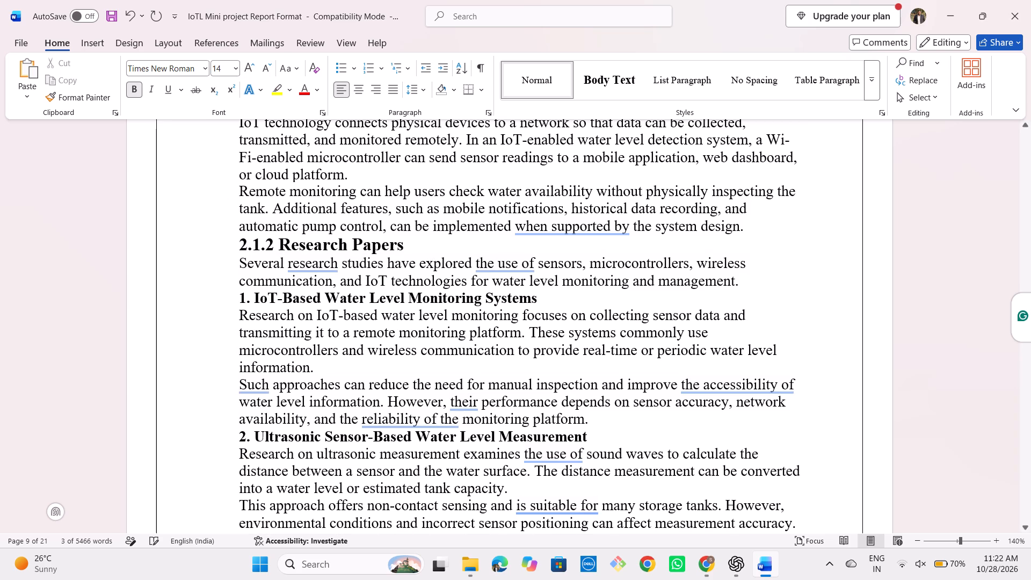
left_click(744, 230)
key("Return")
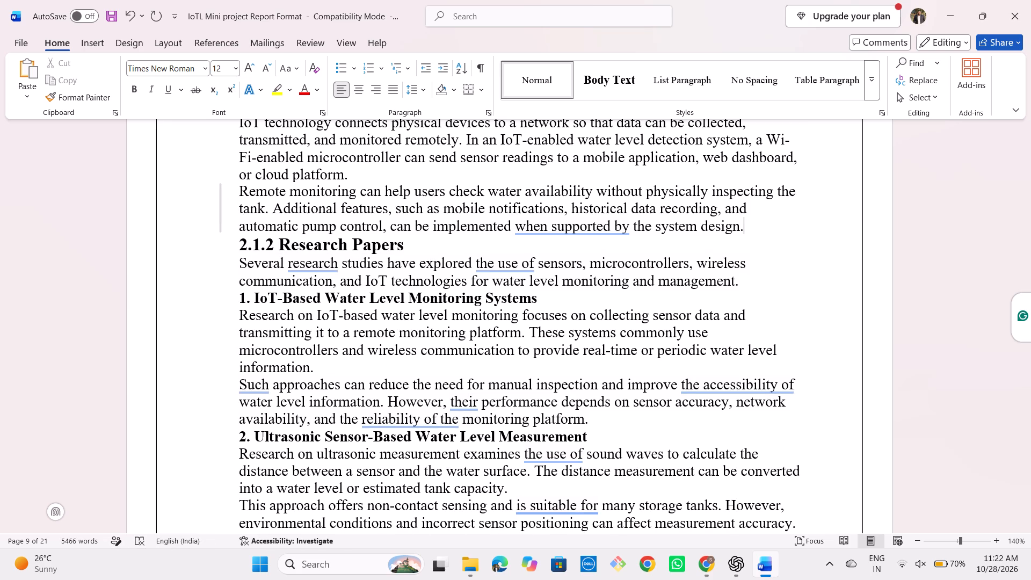
Set the font size of the “2.1 Existing Technologies/Papers” heading in Chapter 2 to 14.
scroll(744, 230, "up", 3)
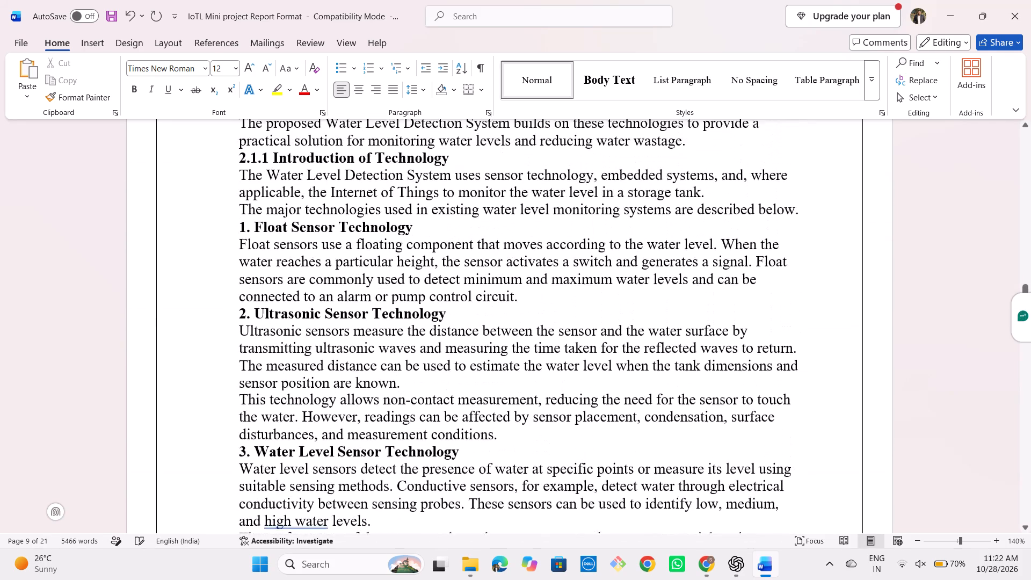
scroll(744, 230, "up", 2)
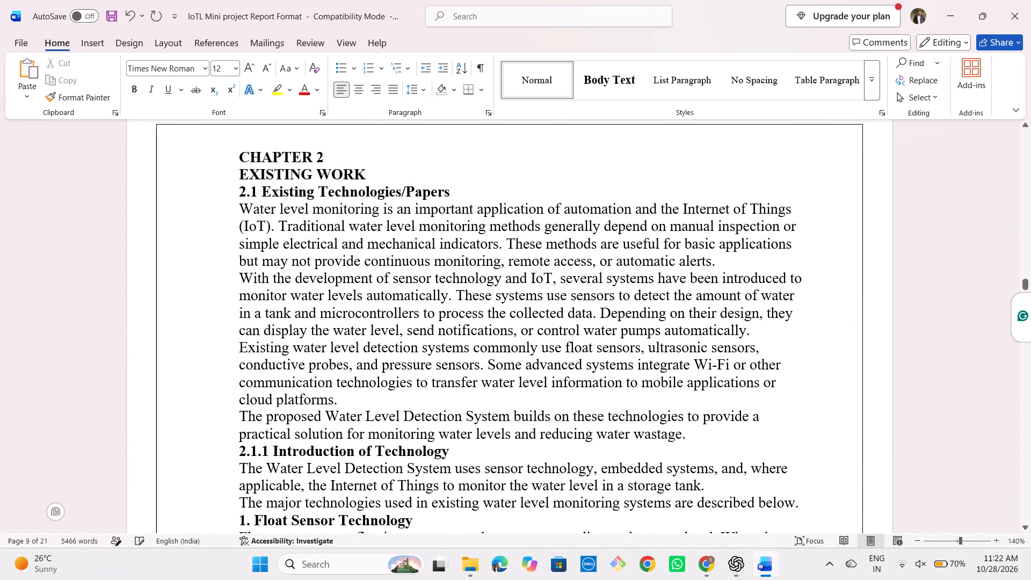
triple_click(425, 186)
left_click(425, 186)
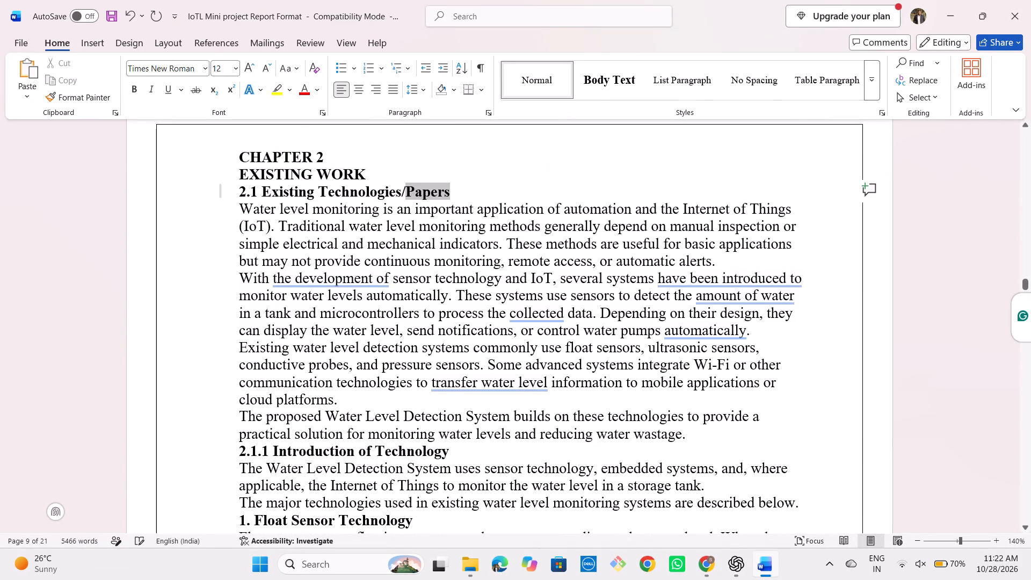
triple_click(339, 190)
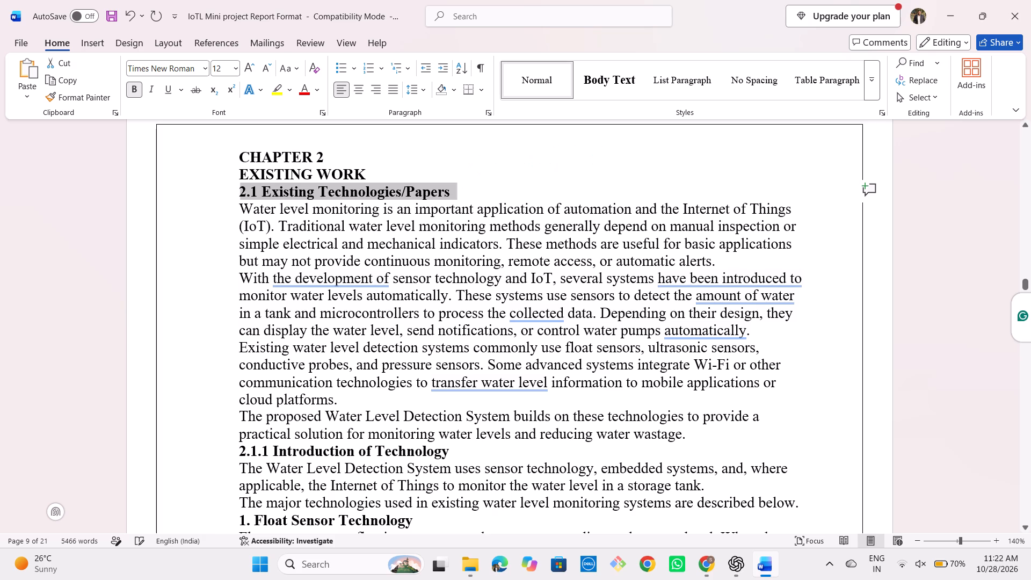
left_click(237, 69)
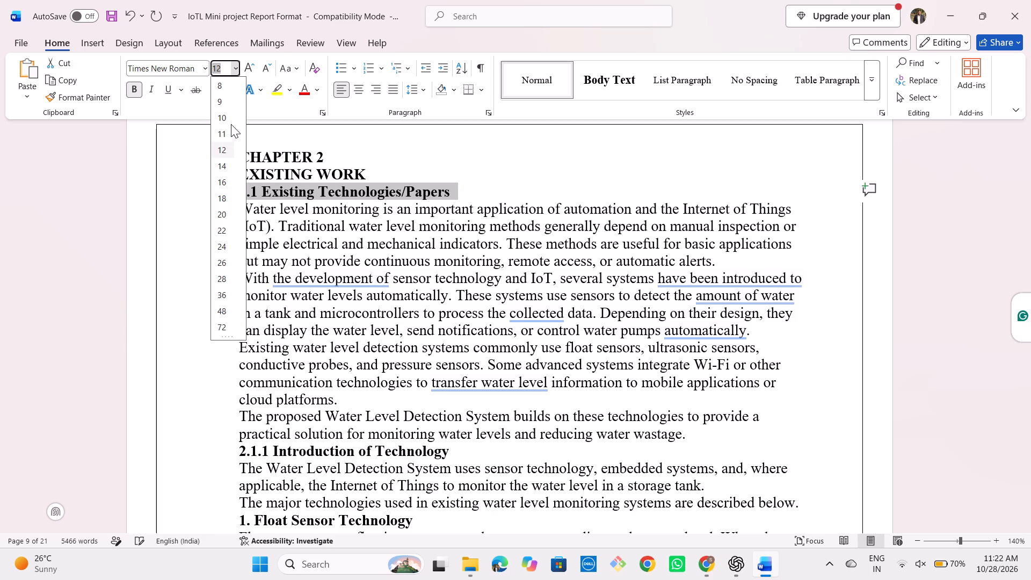
left_click(219, 168)
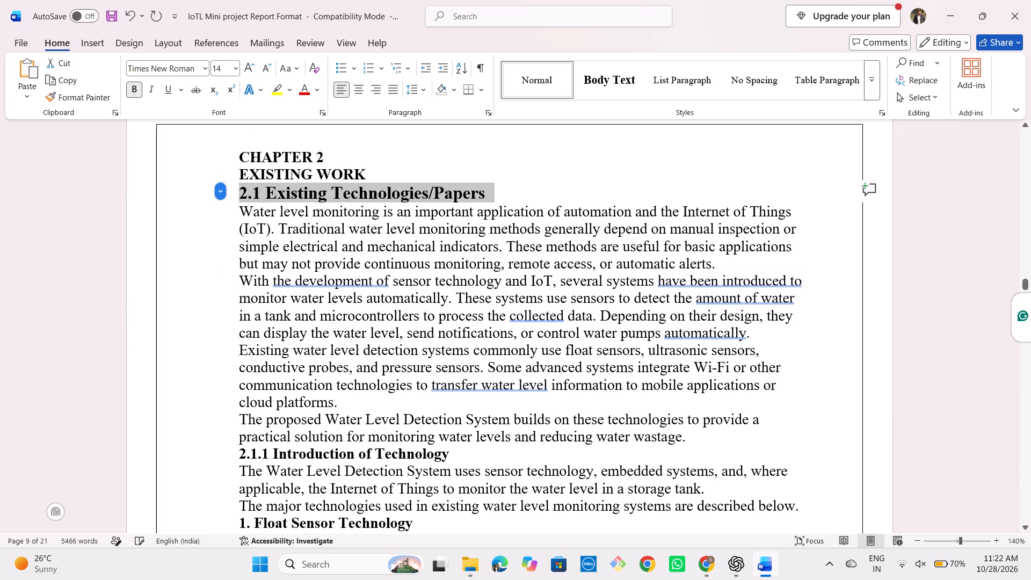
scroll(381, 448, "down", 2)
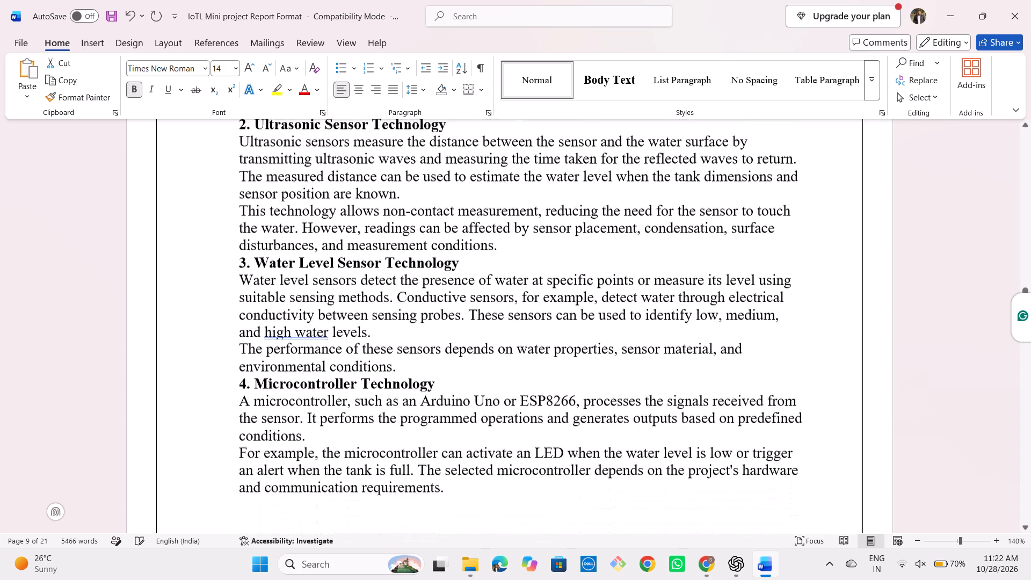
scroll(381, 448, "down", 2)
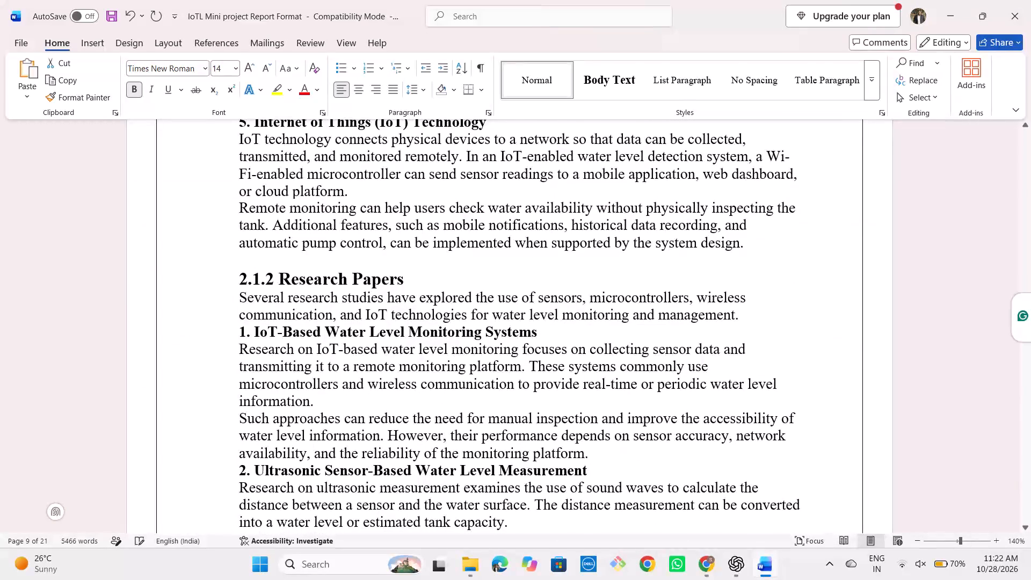
Set the font size of the “2.1.2 Research Papers” heading to 12.
triple_click(345, 280)
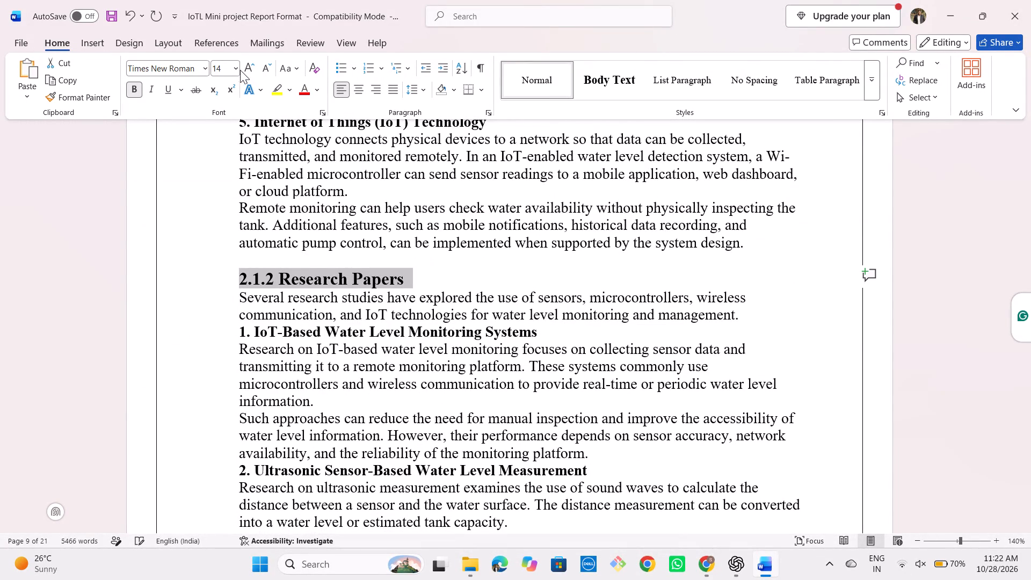
left_click(235, 67)
left_click(226, 148)
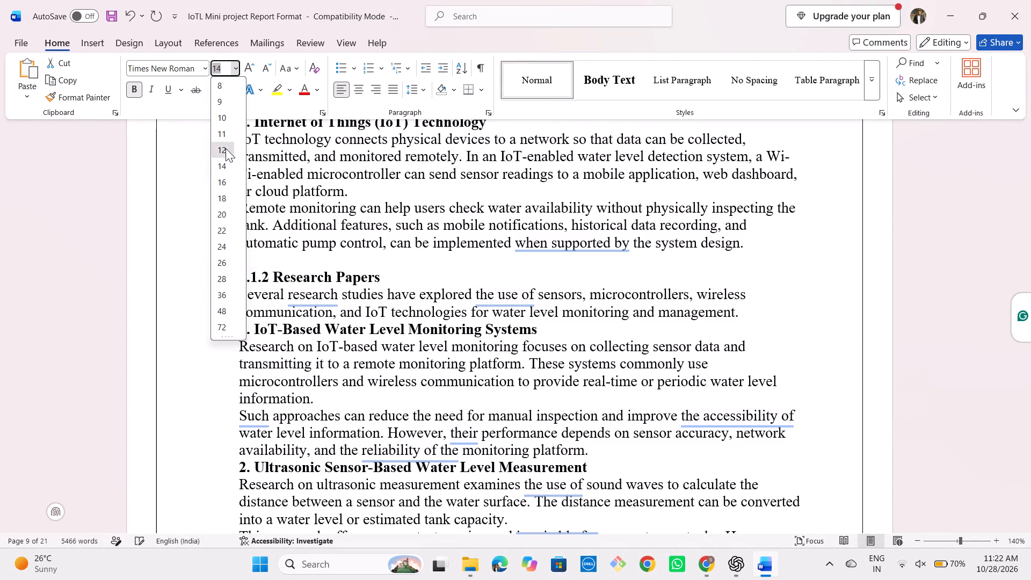
left_click(346, 366)
Insert nine blank lines before the “Suggested Research References” heading to push that section onto the following page.
scroll(346, 366, "down", 3)
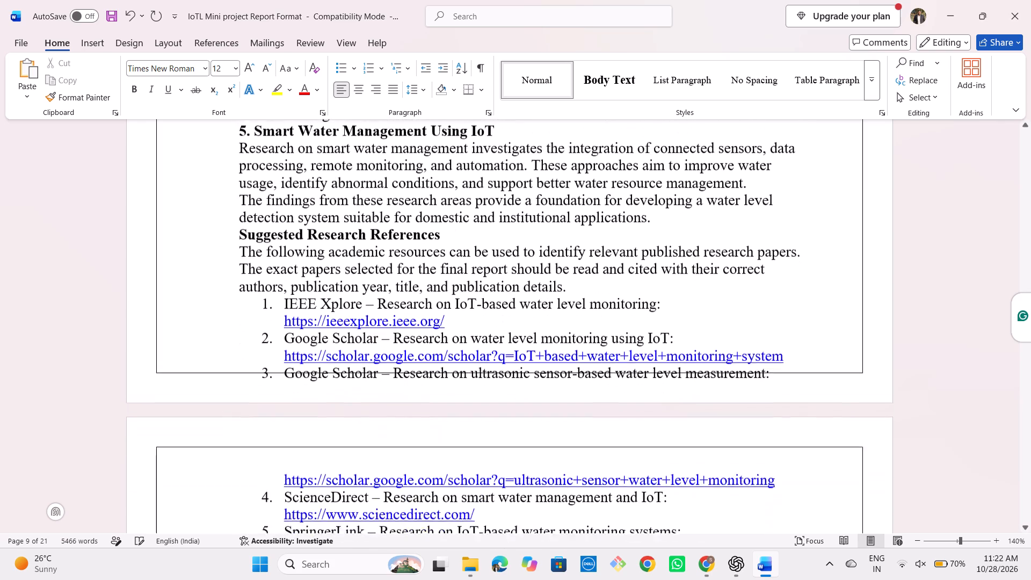
scroll(346, 366, "down", 2)
scroll(346, 366, "up", 1)
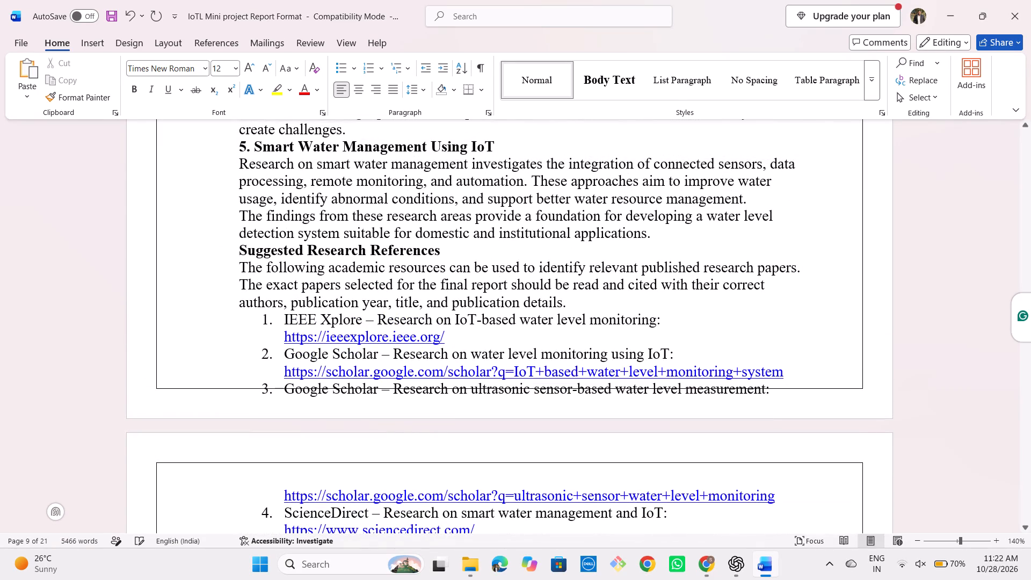
left_click(261, 321)
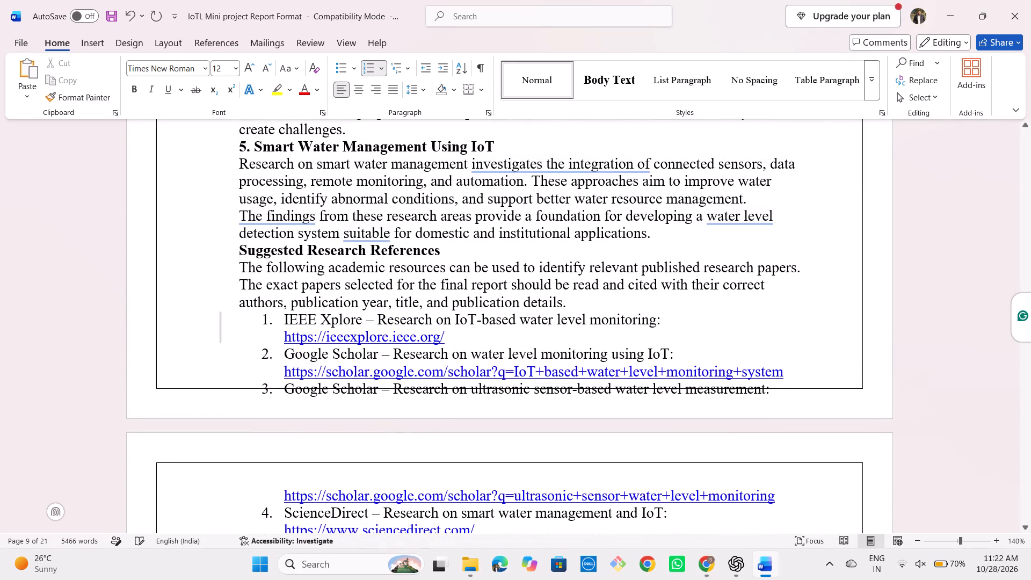
left_click(233, 252)
key("Return")
key("Return")
key("Return")
key("Return")
key("Return")
key("Return")
key("Return")
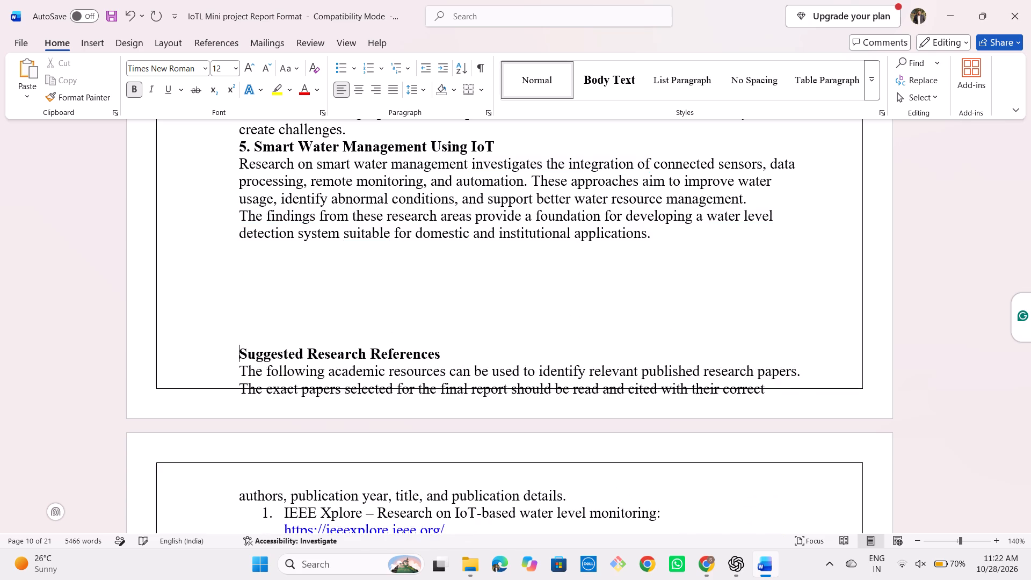
key("Return")
key("Return")
Delete the “10. Safety and Reliability Concerns” heading and its paragraph from the end of section 2.2.
scroll(233, 252, "down", 10)
scroll(233, 252, "up", 1)
scroll(233, 252, "down", 1)
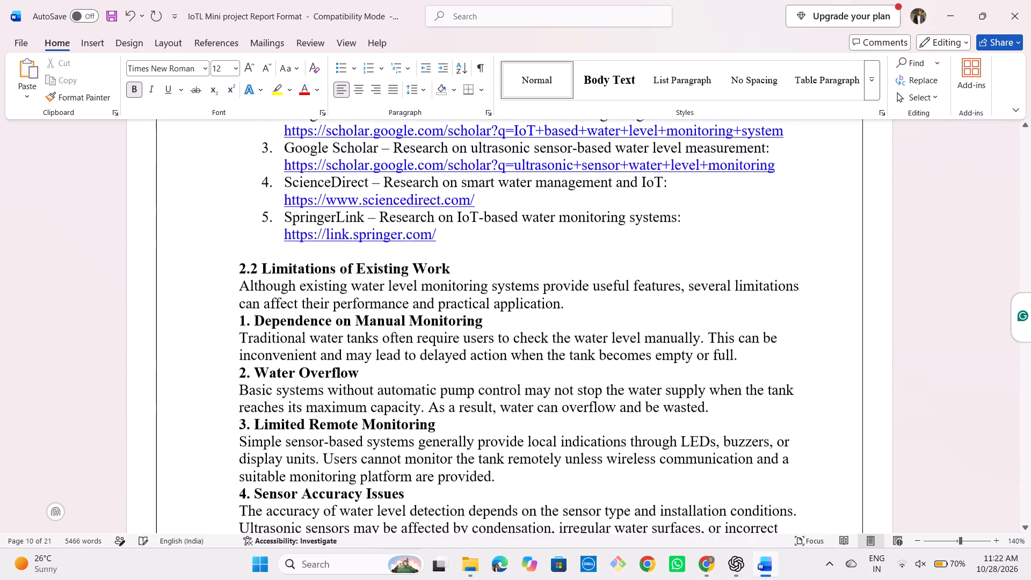
right_click(233, 252)
scroll(248, 215, "down", 1)
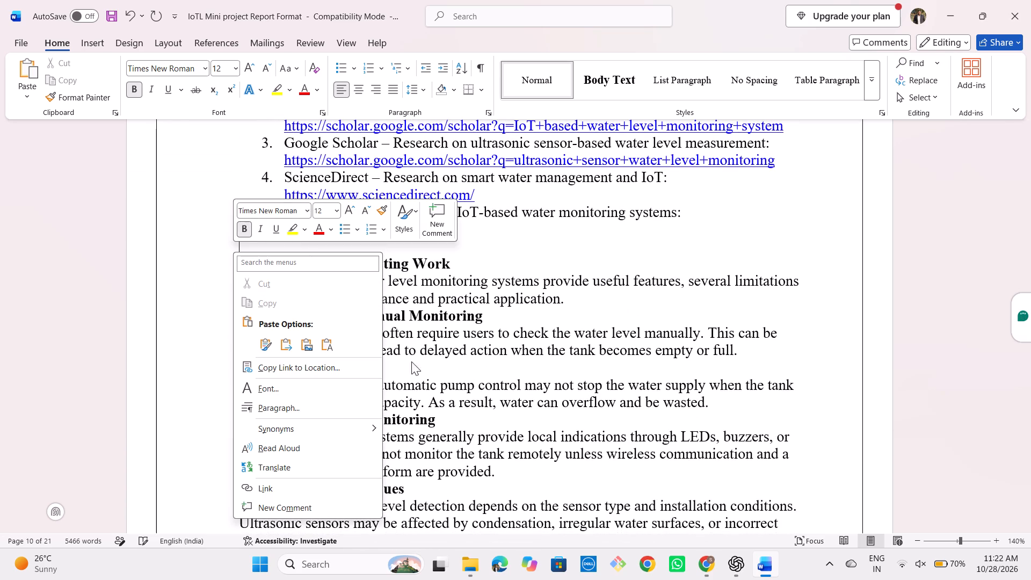
left_click(417, 366)
scroll(417, 366, "down", 5)
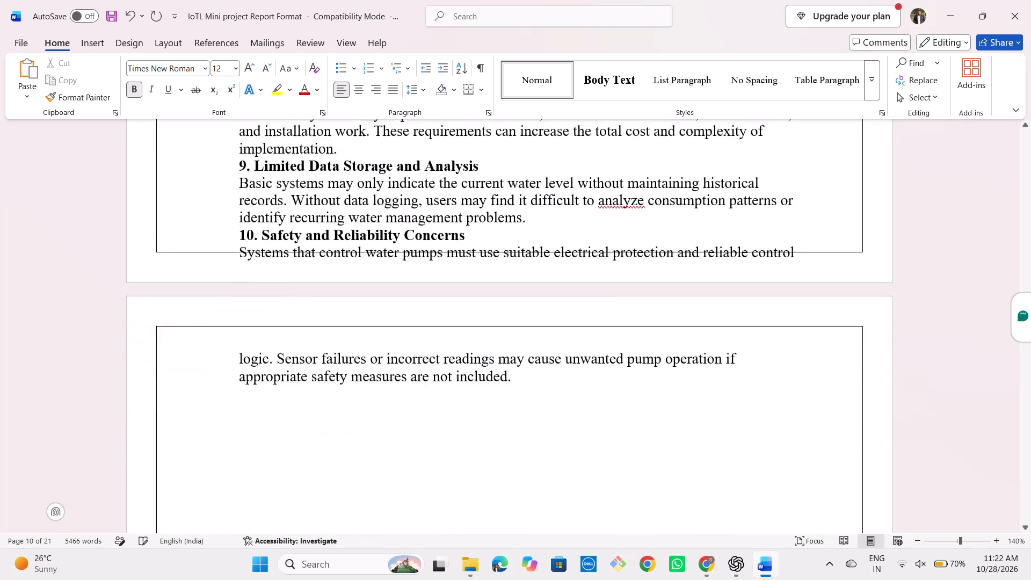
scroll(417, 366, "down", 1)
scroll(417, 366, "up", 1)
right_click(417, 366)
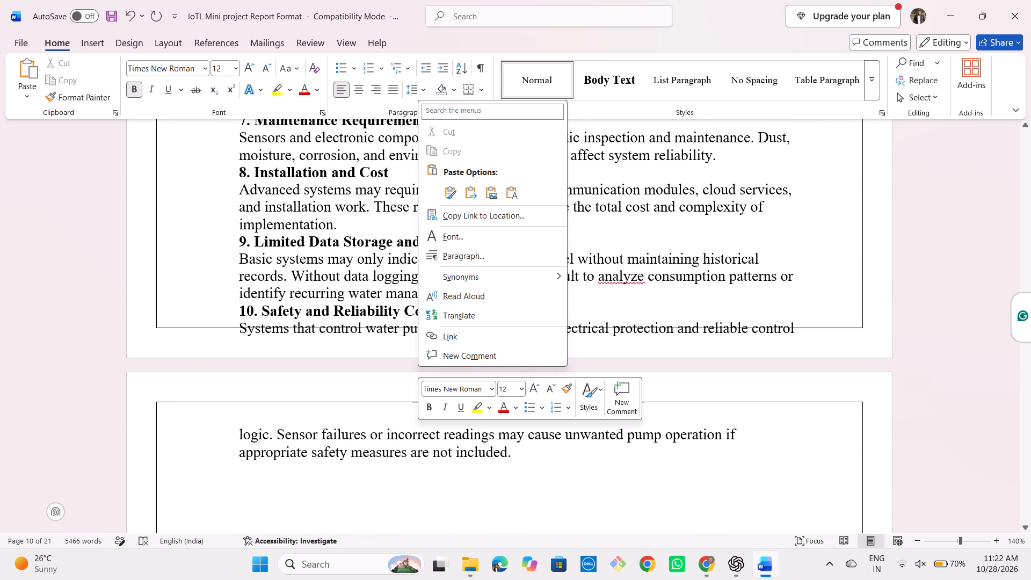
scroll(243, 311, "down", 4)
scroll(243, 311, "up", 2)
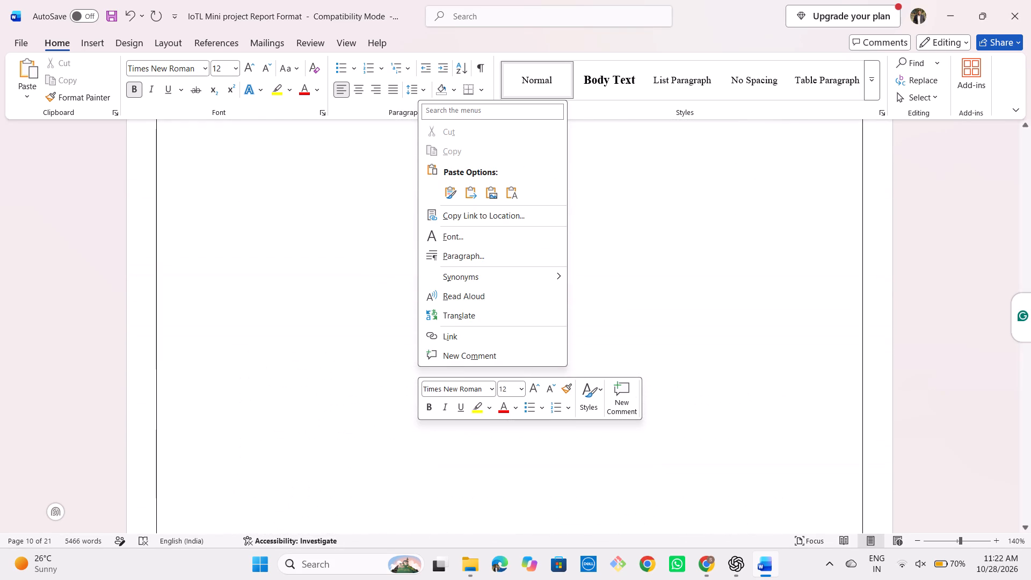
scroll(243, 311, "up", 2)
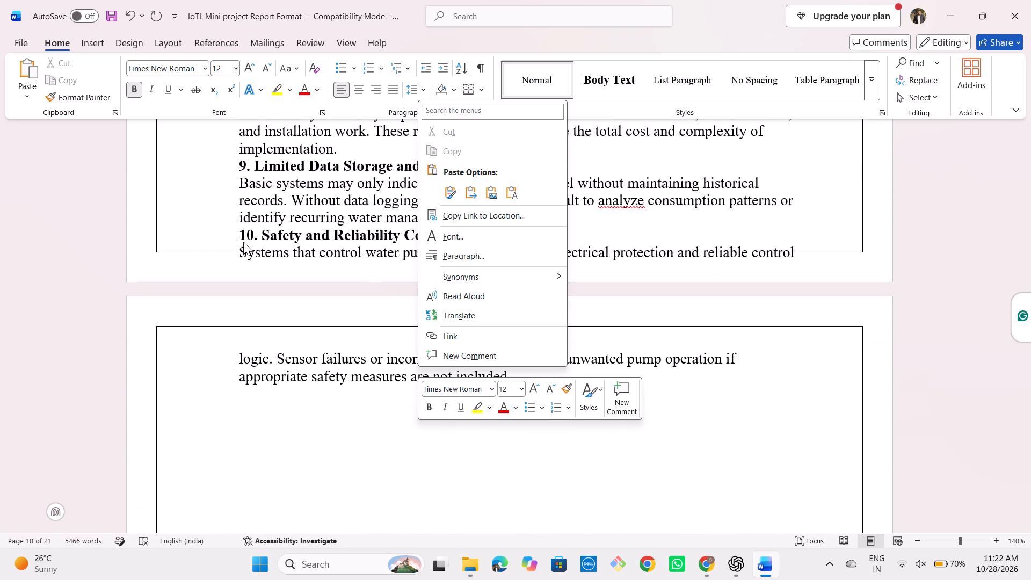
left_click(242, 235)
left_click_drag(242, 235, 528, 392)
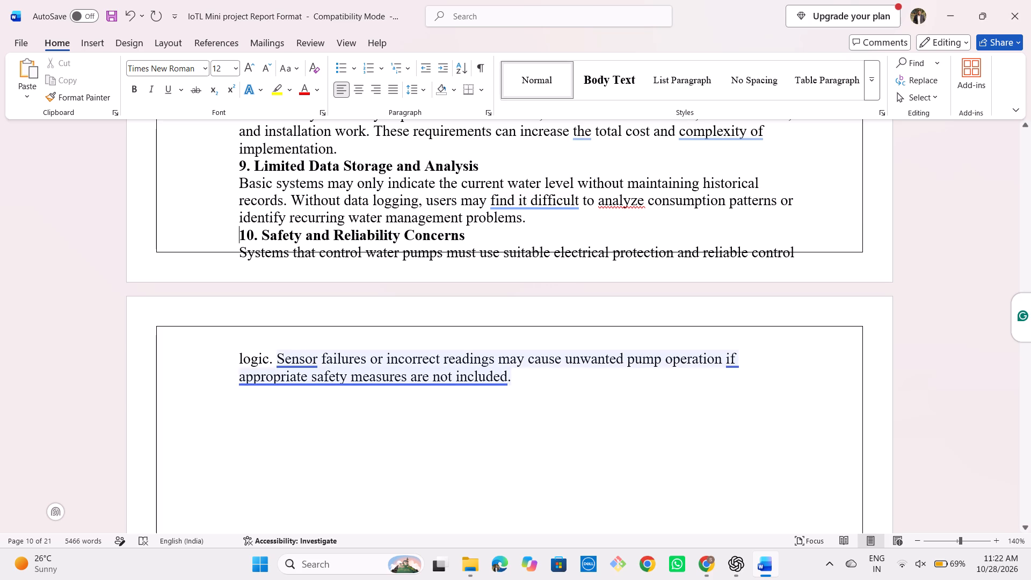
left_click_drag(528, 392, 529, 390)
key("BackSpace")
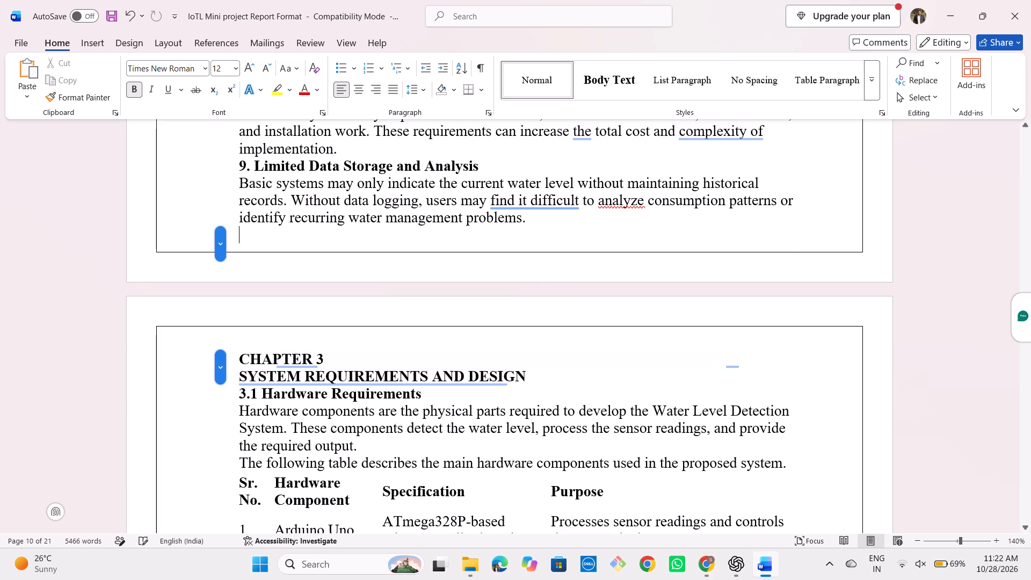
Insert four blank lines before the “The Arduino IDE provides an environment” paragraph below the software table, moving it to the following page.
scroll(412, 415, "down", 2)
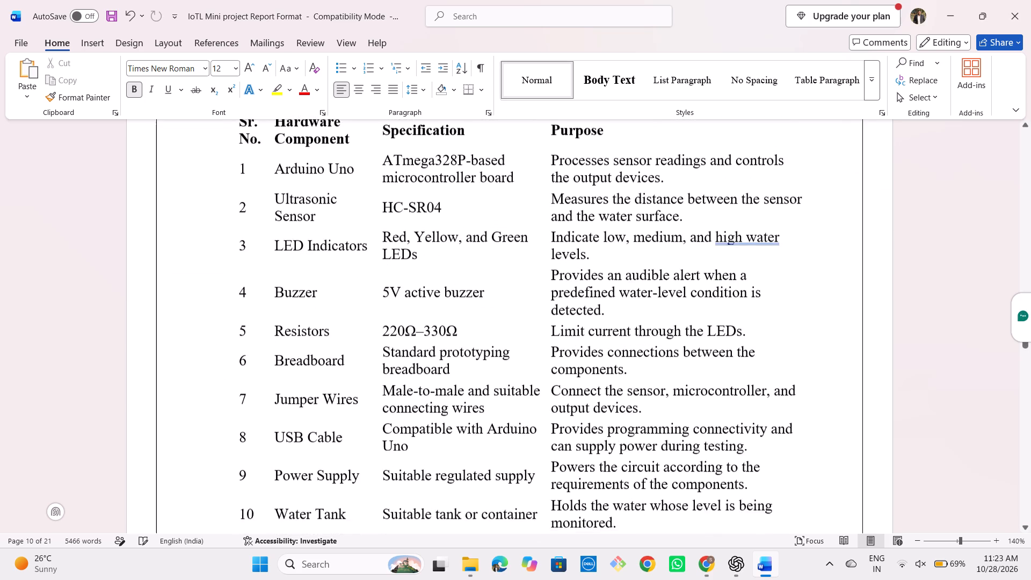
scroll(403, 380, "up", 1)
scroll(403, 380, "down", 2)
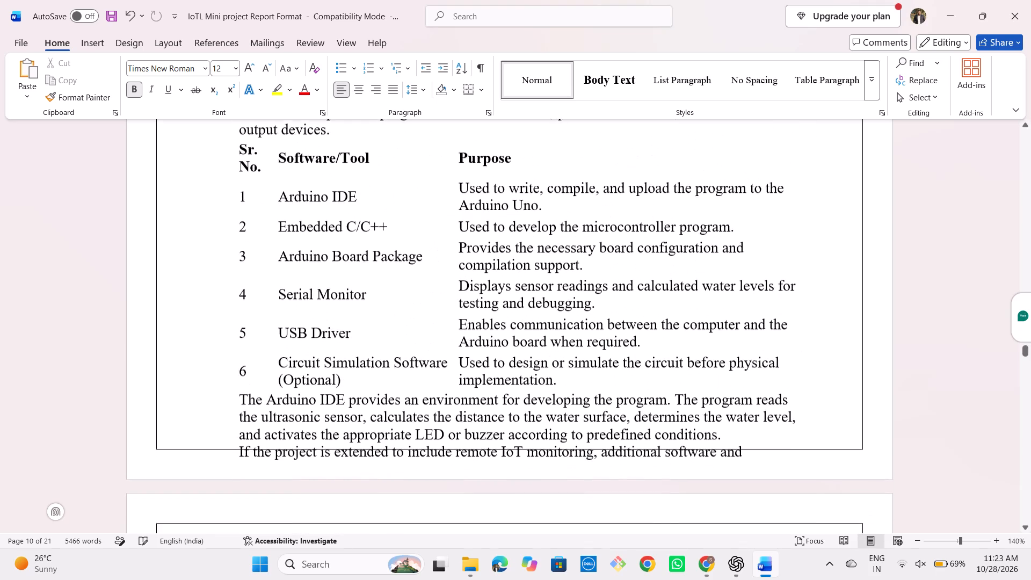
scroll(403, 380, "down", 1)
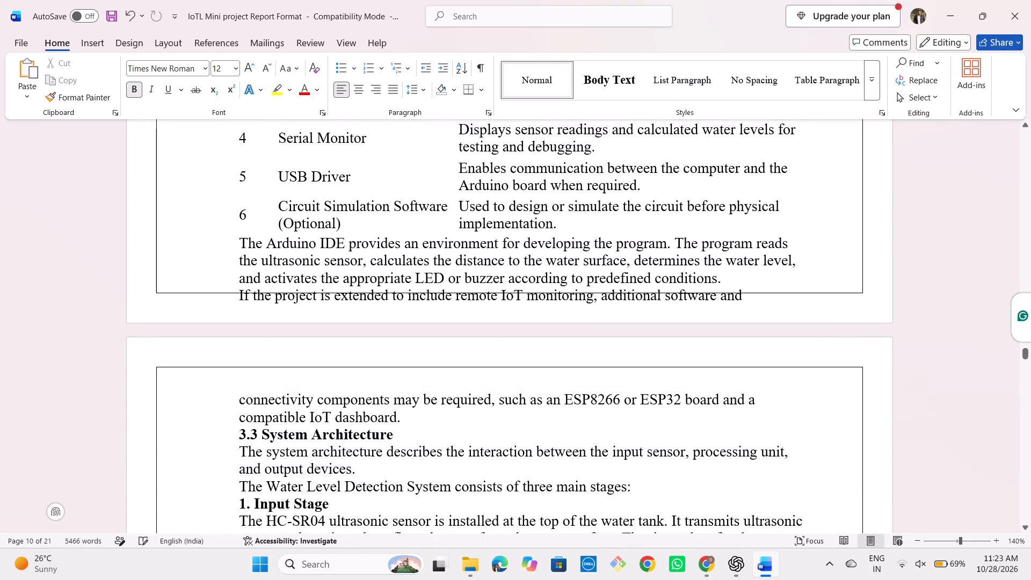
left_click(238, 238)
key("Return")
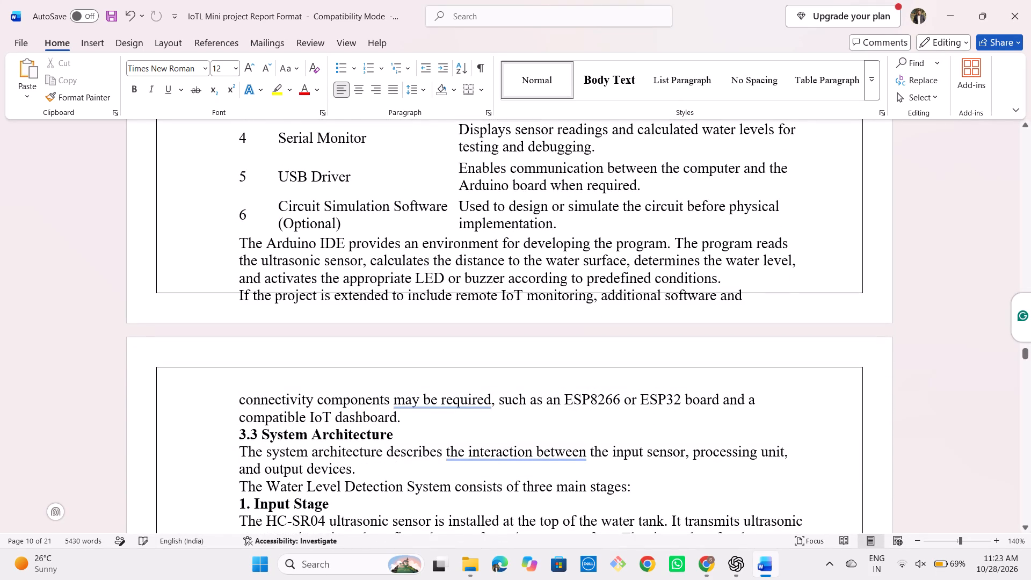
key("Return")
key("Return")
key("Return")
Review the report's pages from Chapter 2 through to the end for text crossing the page borders.
scroll(238, 238, "down", 1)
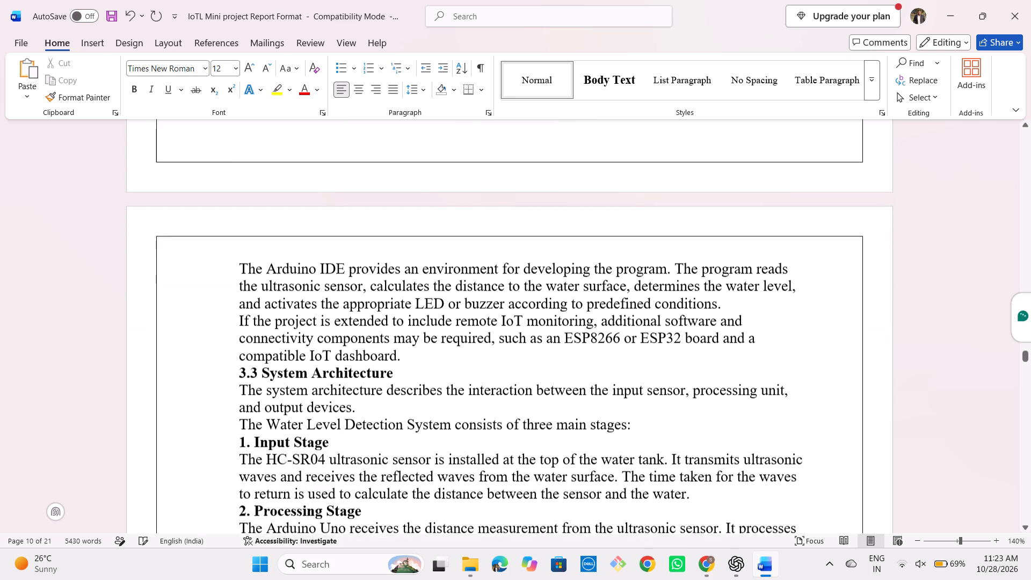
scroll(238, 238, "down", 1)
scroll(268, 257, "up", 1)
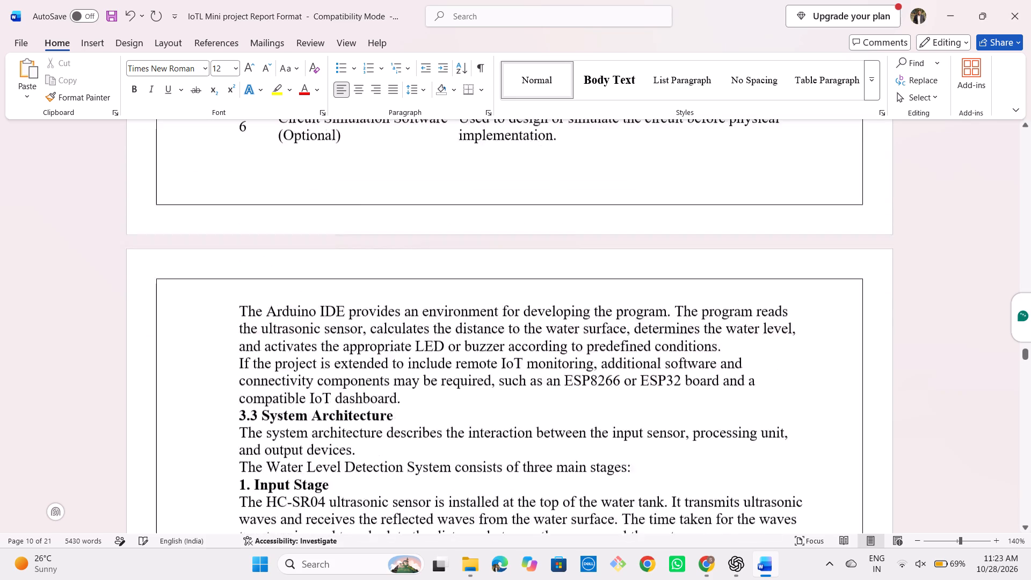
scroll(268, 257, "up", 4)
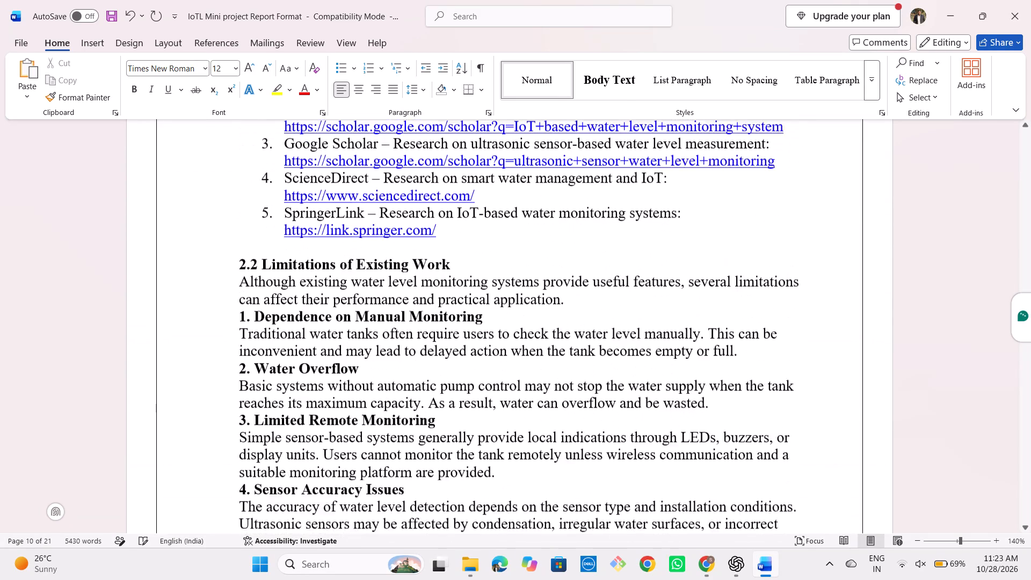
scroll(268, 257, "up", 1)
scroll(268, 257, "down", 3)
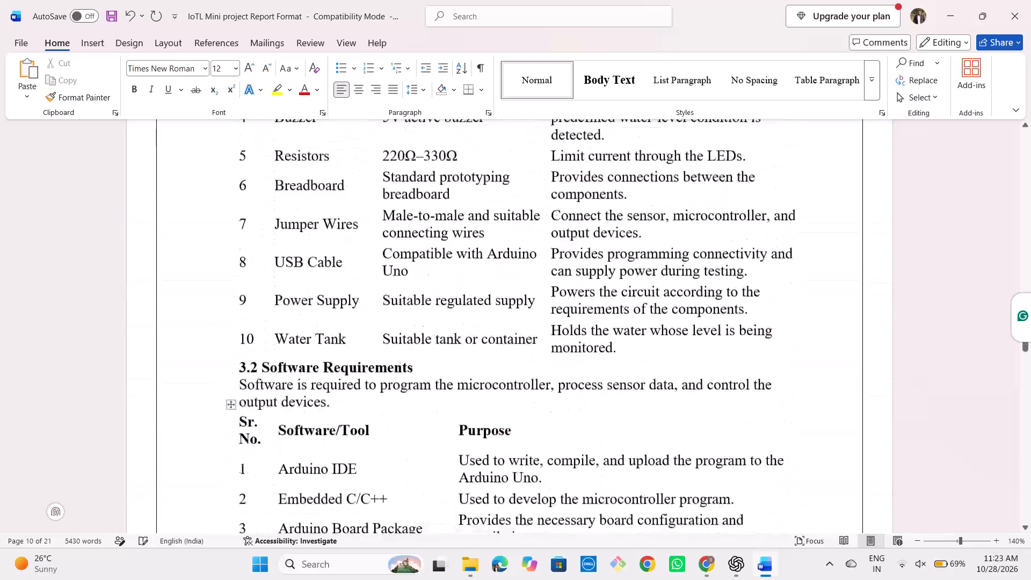
scroll(268, 257, "down", 6)
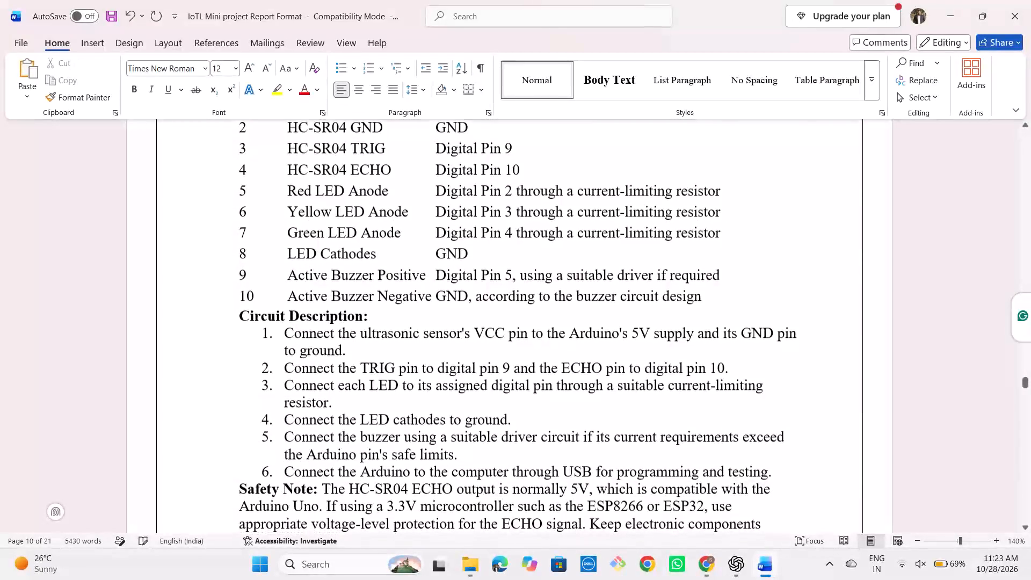
scroll(268, 257, "down", 6)
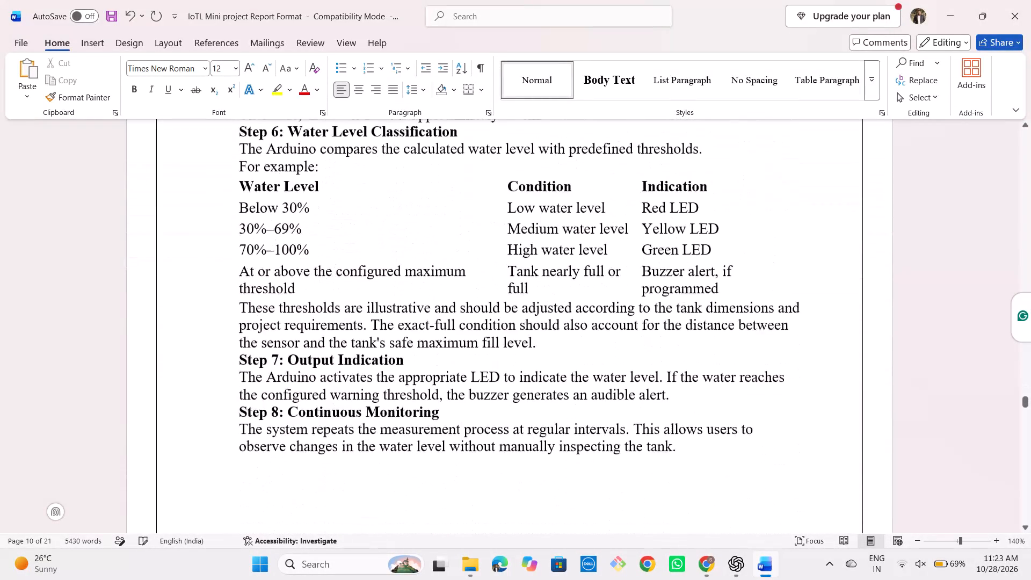
scroll(268, 257, "down", 3)
scroll(296, 354, "down", 2)
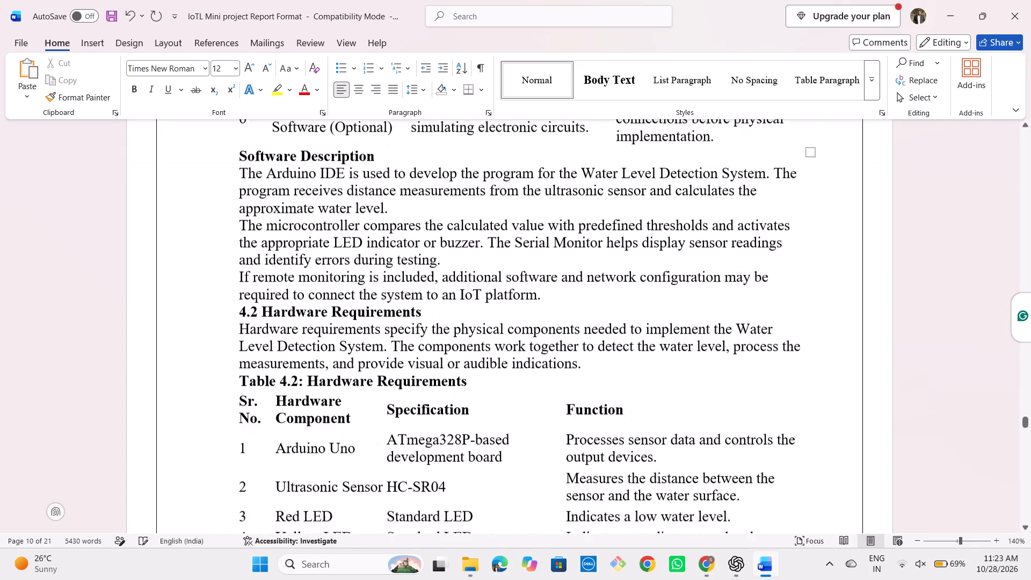
scroll(296, 354, "down", 3)
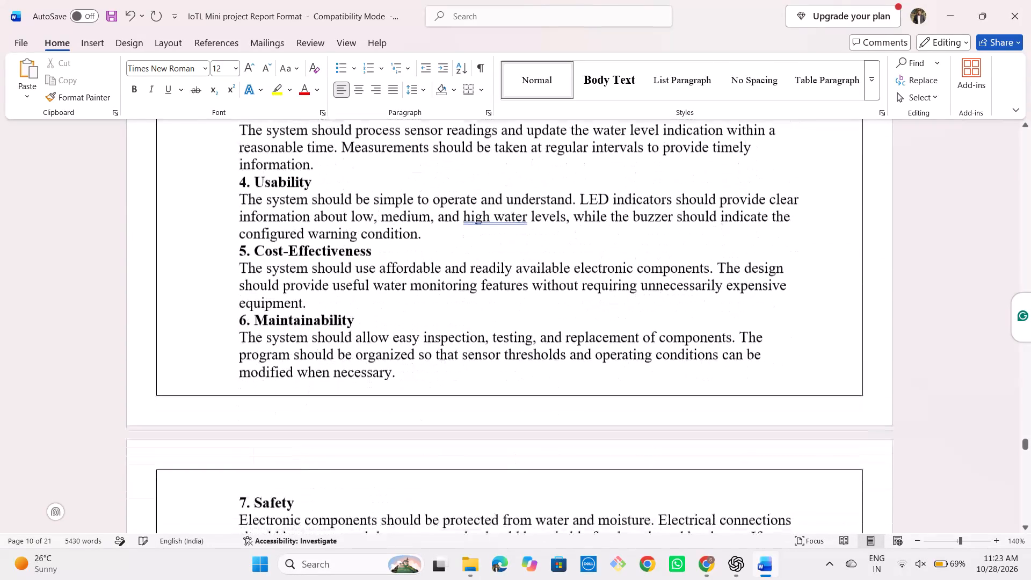
scroll(296, 354, "down", 3)
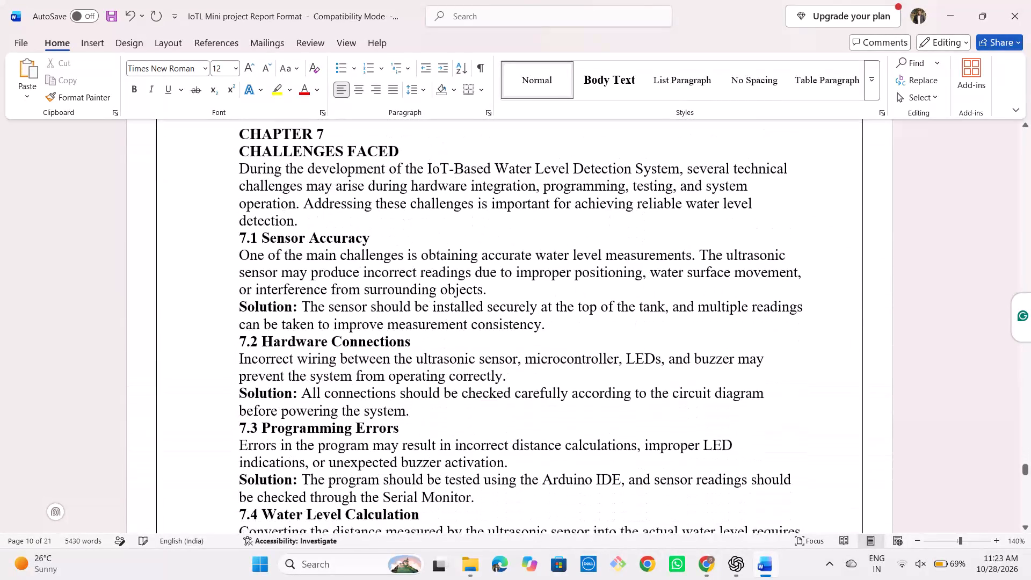
scroll(296, 354, "down", 10)
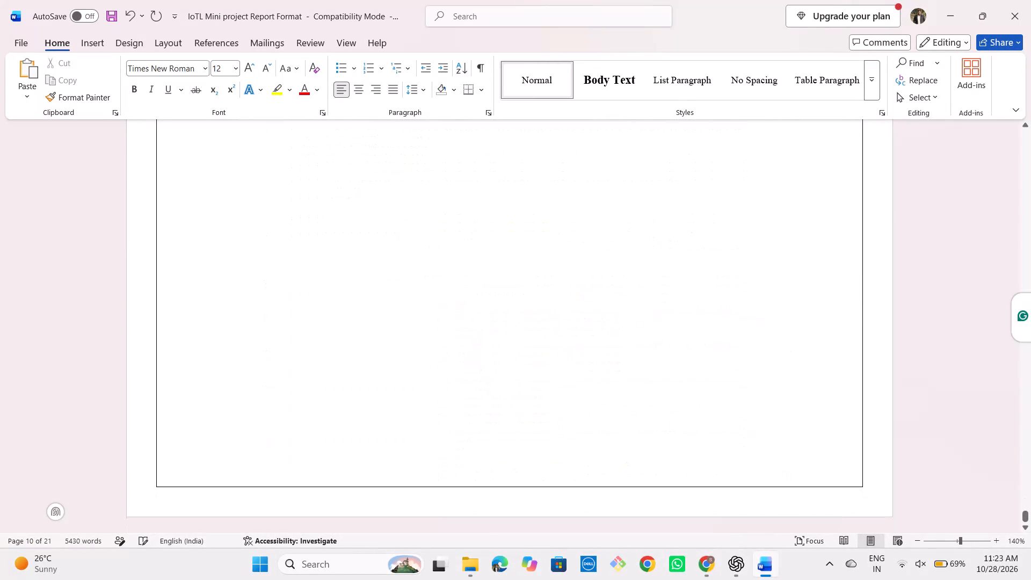
Save the report document.
key("ctrl+a")
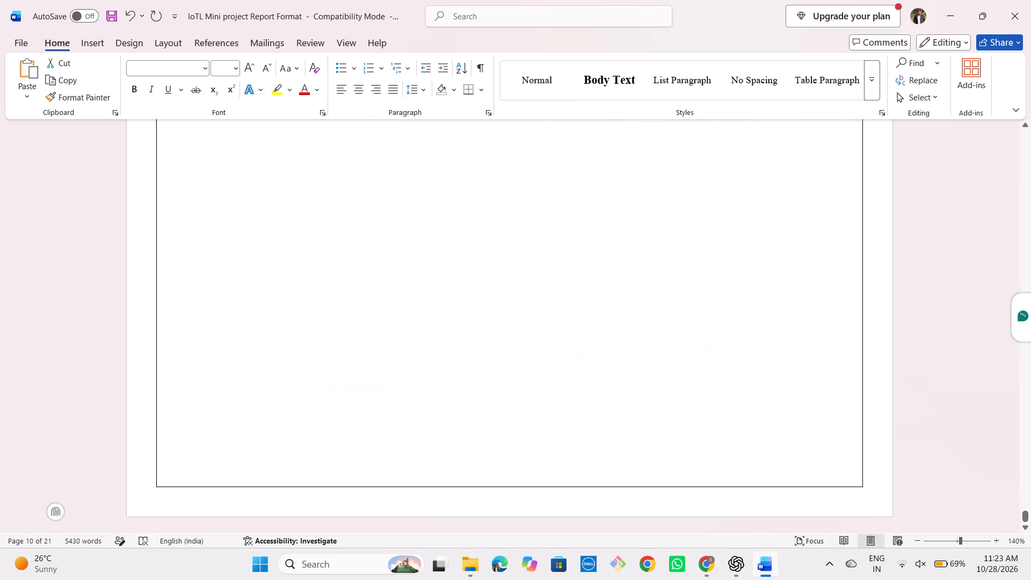
key("ctrl+s")
key("ctrl+s")
key("ctrl+s")
scroll(296, 354, "up", 20)
scroll(296, 354, "up", 20)
scroll(296, 354, "up", 17)
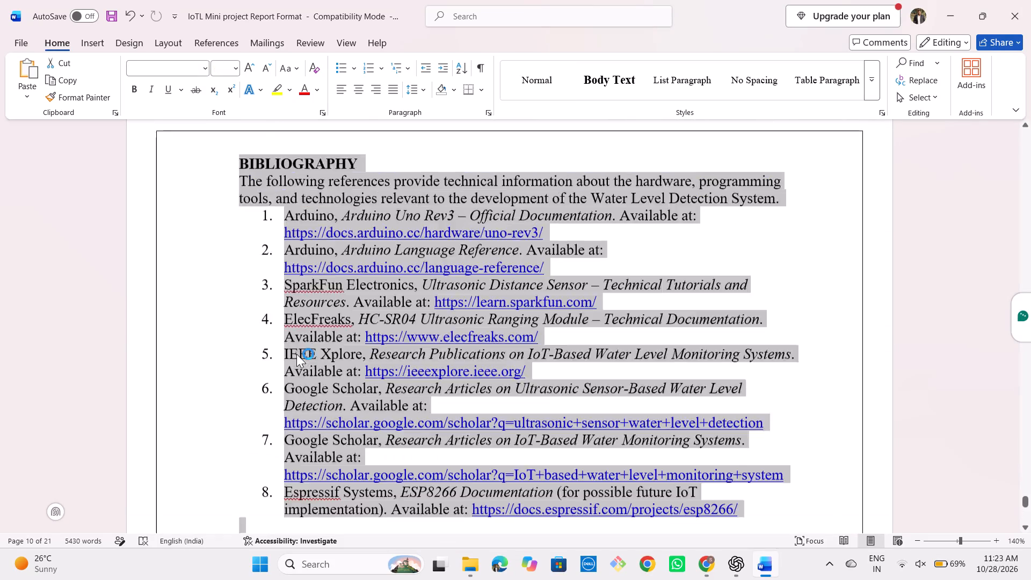
scroll(296, 354, "up", 20)
scroll(296, 354, "up", 20)
scroll(296, 354, "up", 20)
scroll(381, 465, "up", 19)
left_click(369, 293)
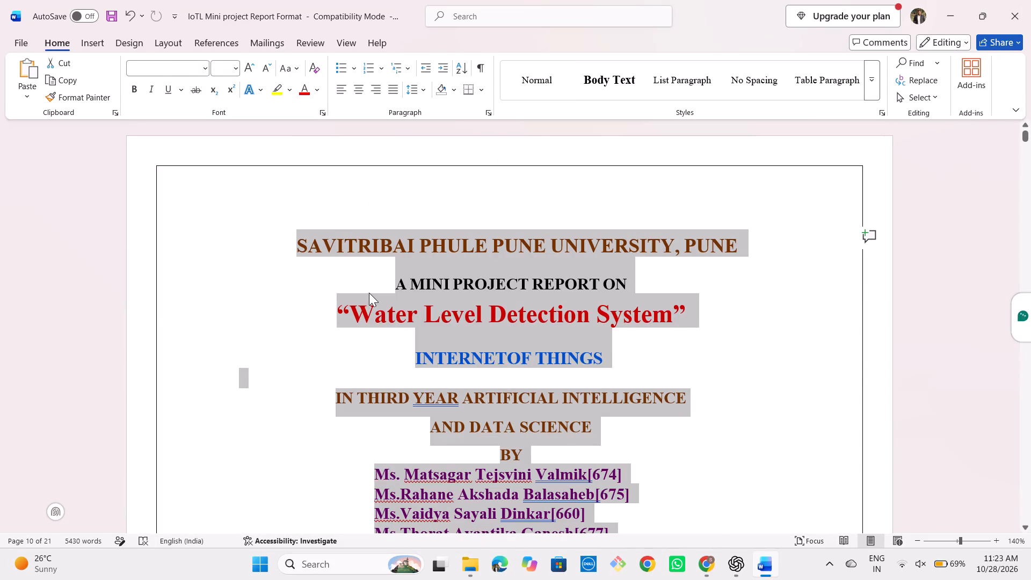
key("ctrl+s")
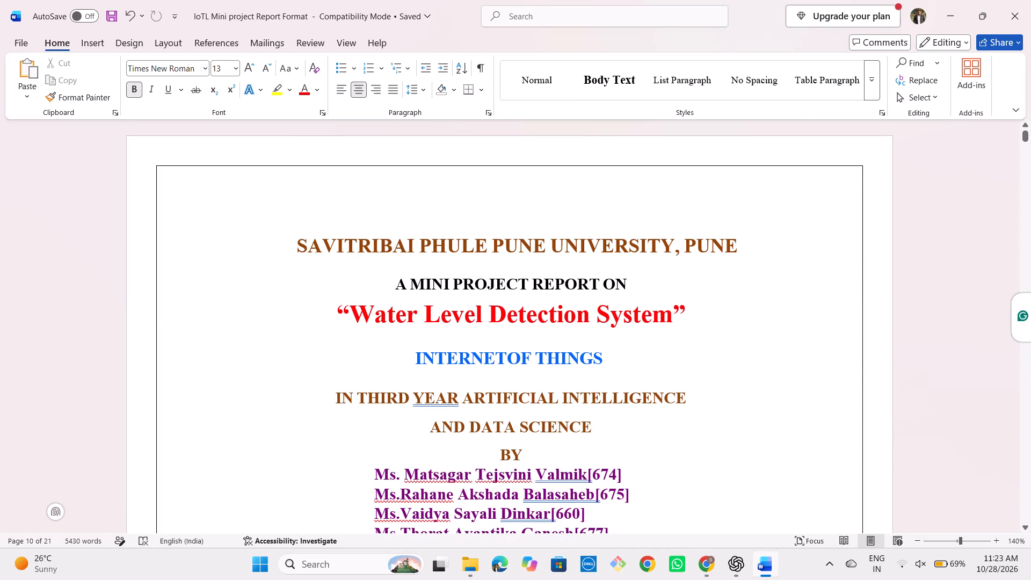
key("ctrl+s")
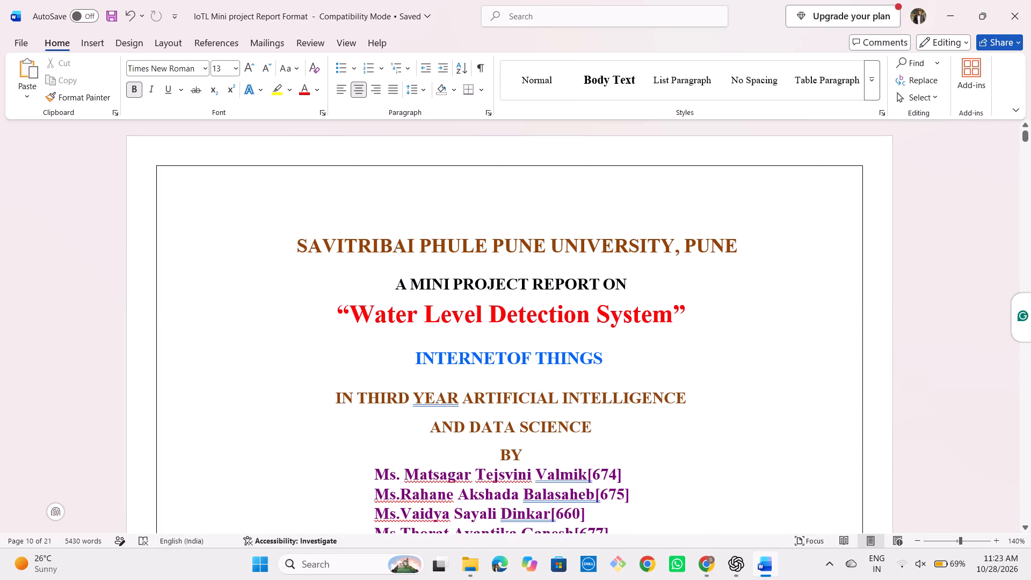
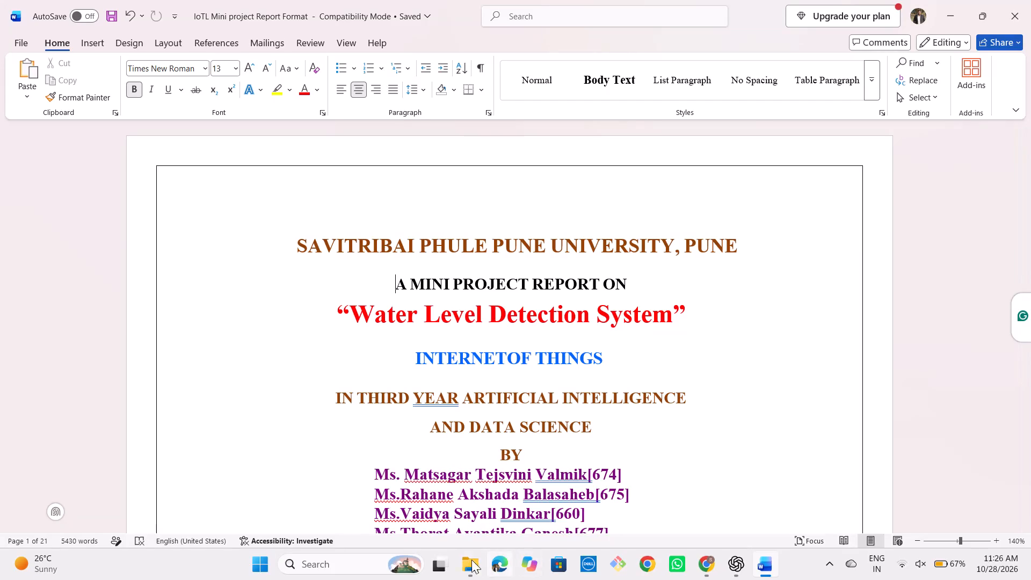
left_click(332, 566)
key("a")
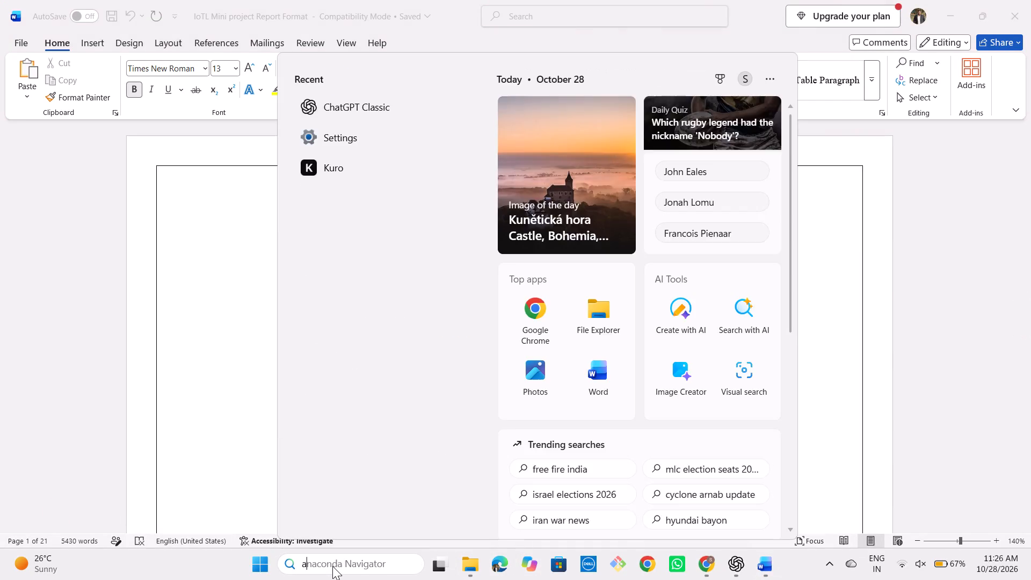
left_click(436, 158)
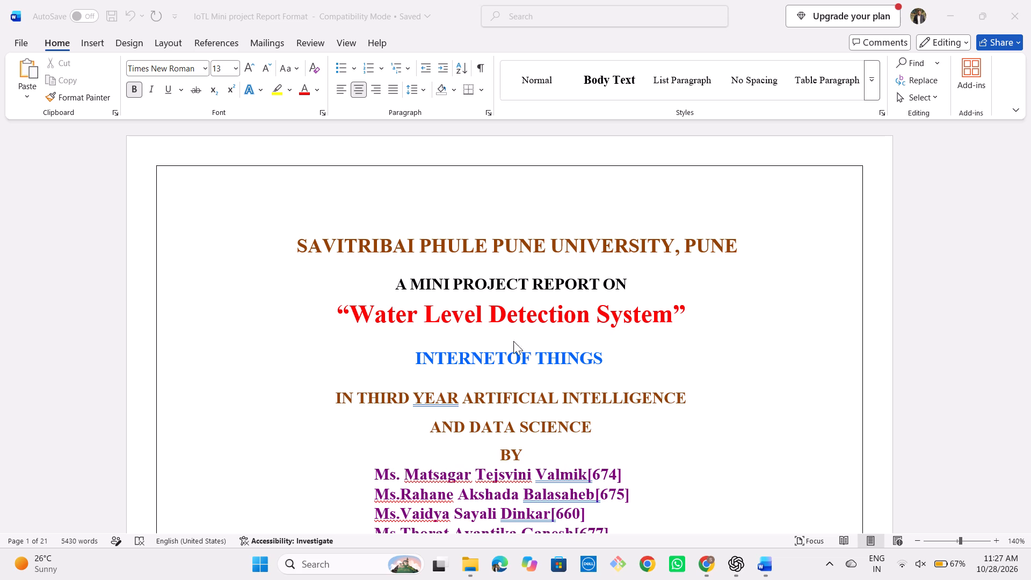
Insert the missing space in “INTERNETOF THINGS” on the title page so it reads “INTERNET OF THINGS”.
left_click(507, 358)
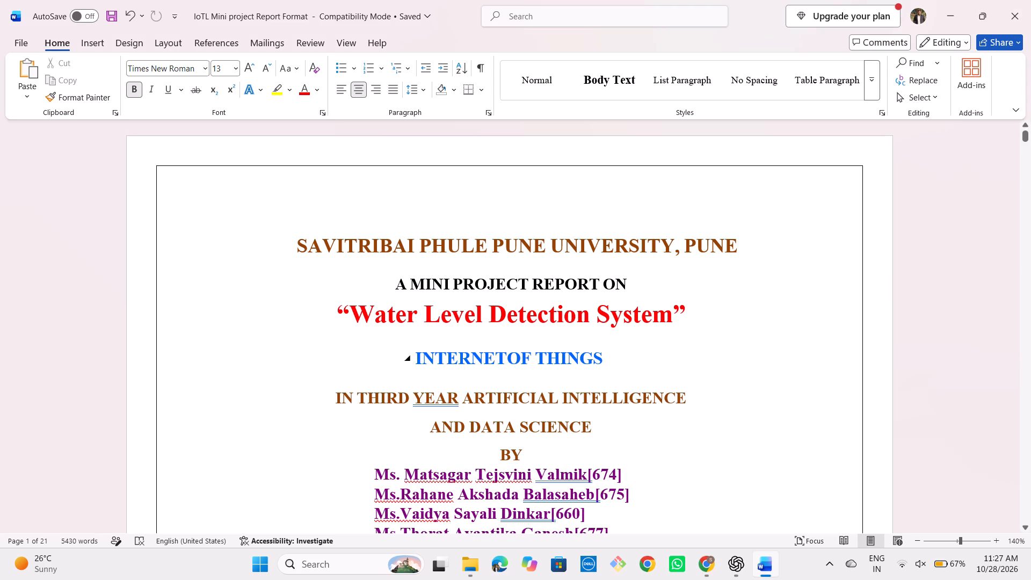
left_click(510, 357)
key("space")
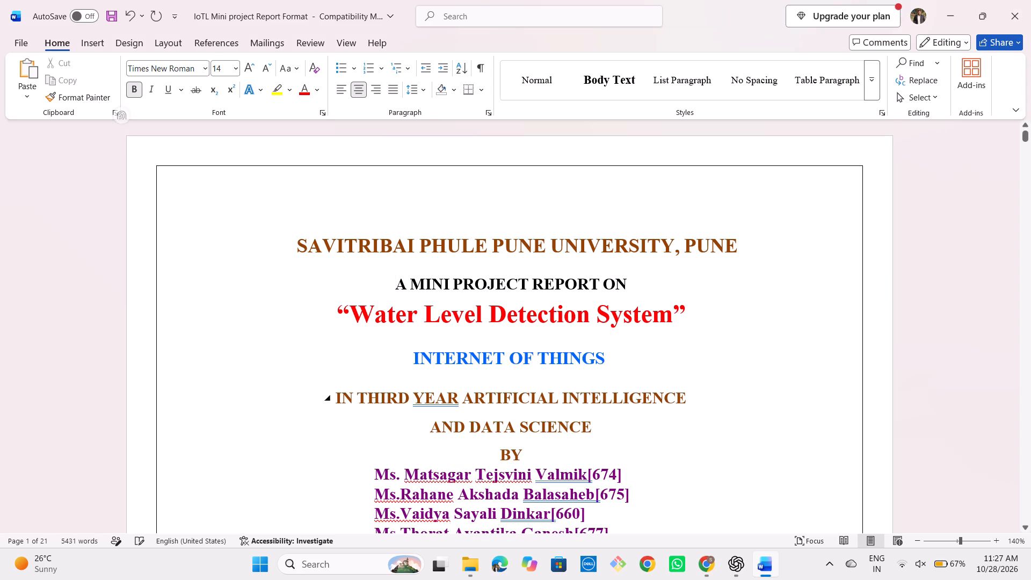
Select the placeholder line “Abstract.- Abstract of the Min” below the heading on the Abstract page.
scroll(528, 415, "down", 2)
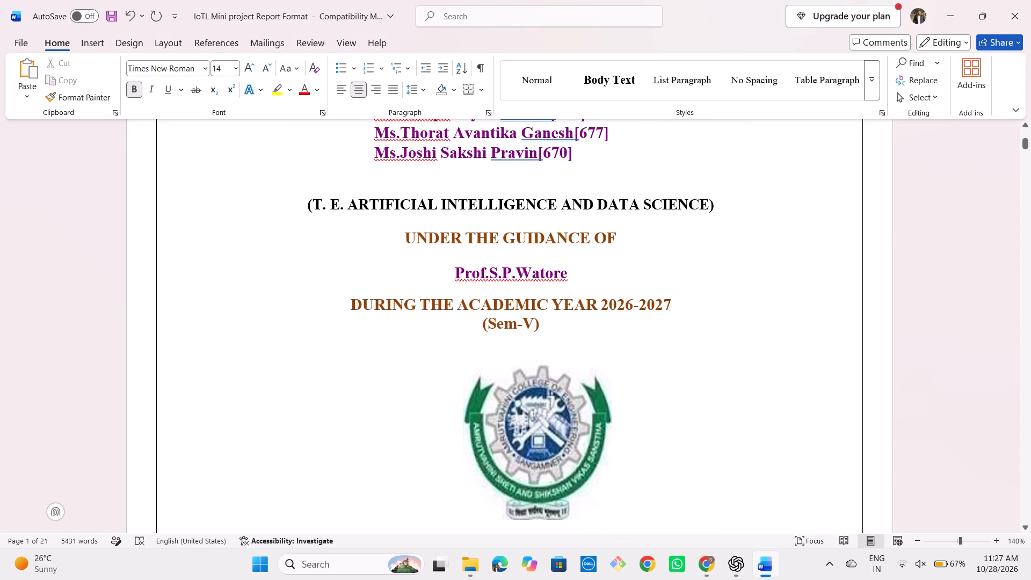
scroll(453, 267, "down", 1)
scroll(517, 231, "down", 1)
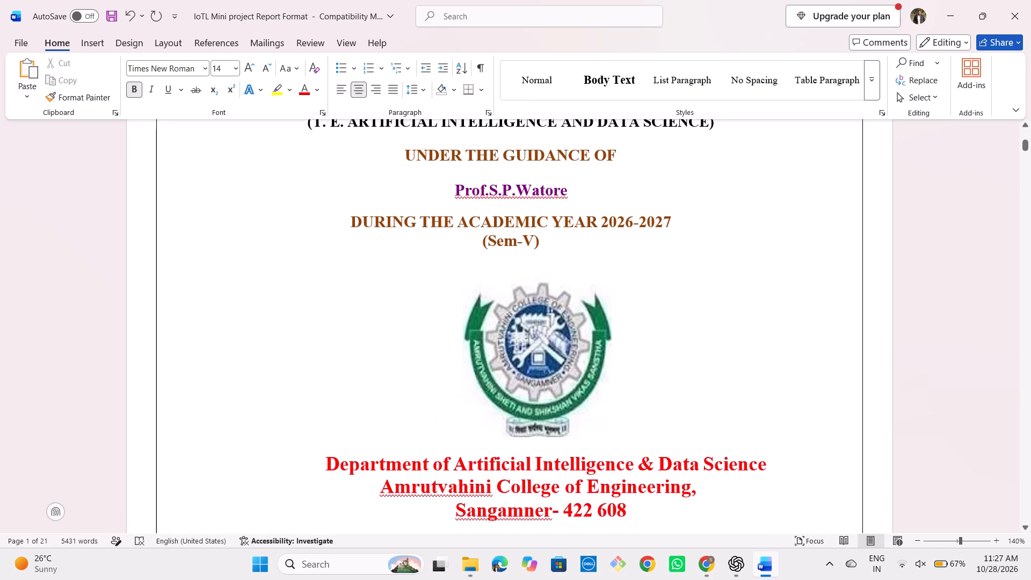
scroll(517, 231, "down", 2)
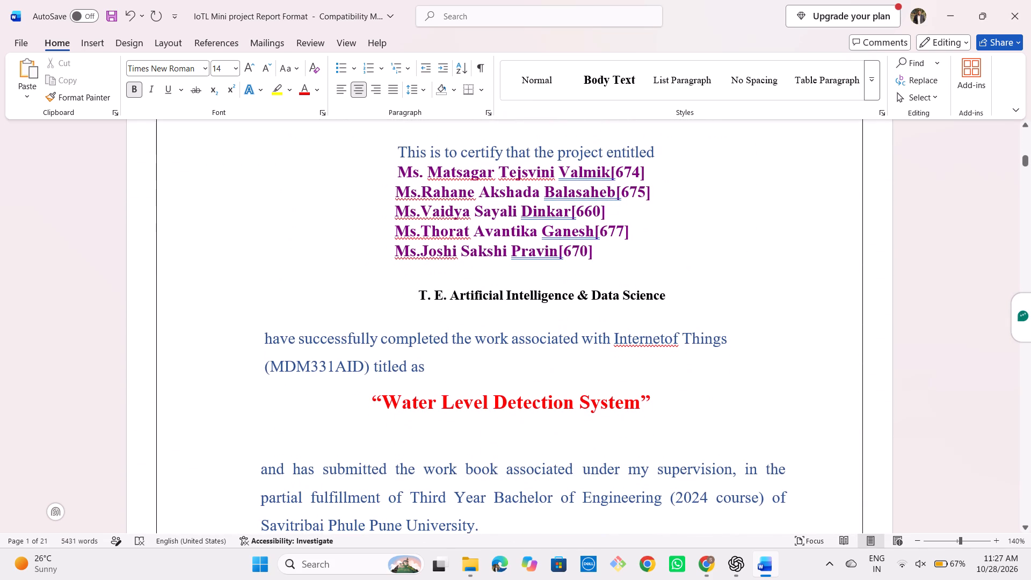
left_click(272, 369)
scroll(272, 369, "down", 1)
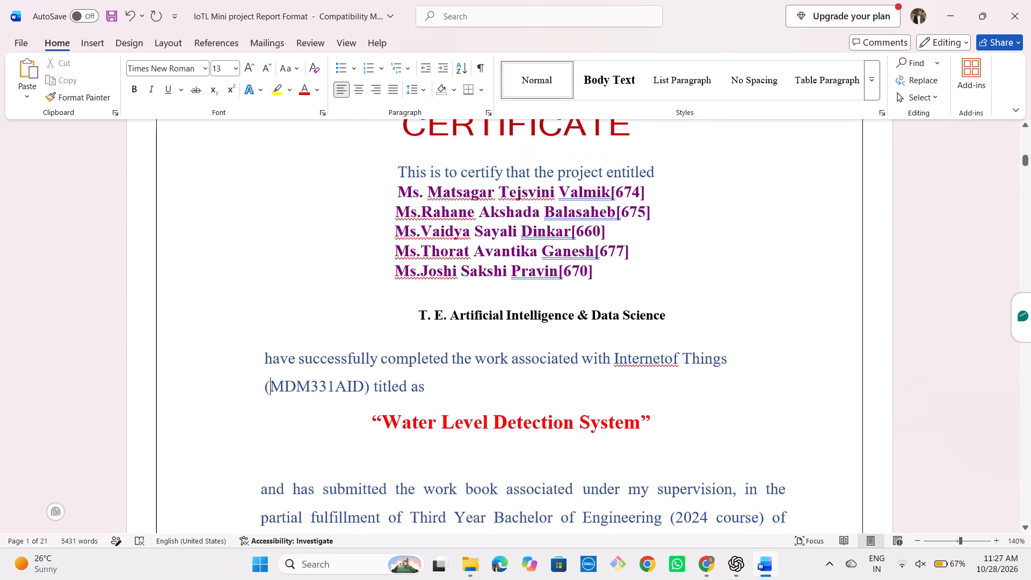
scroll(272, 369, "down", 1)
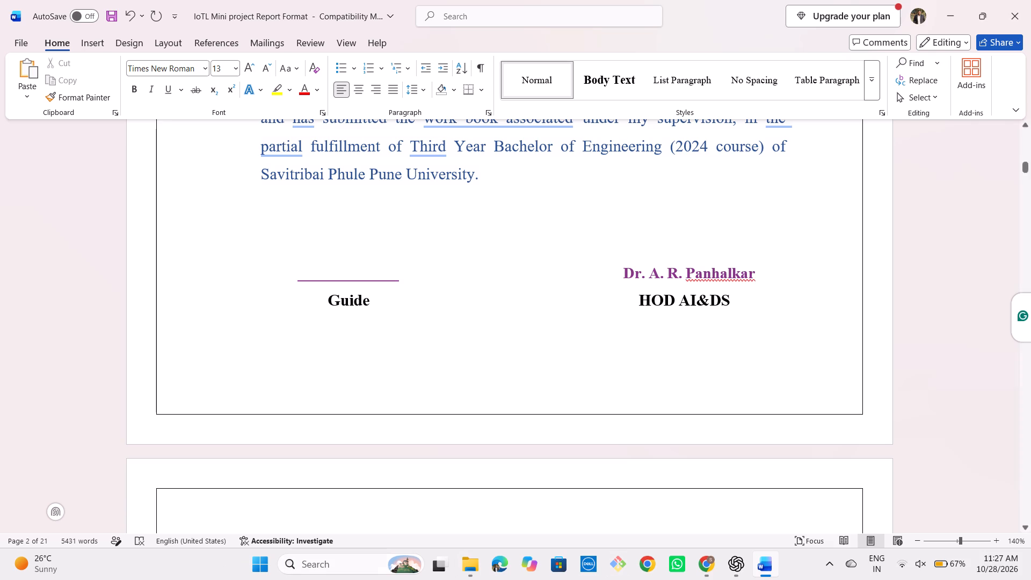
scroll(382, 260, "down", 4)
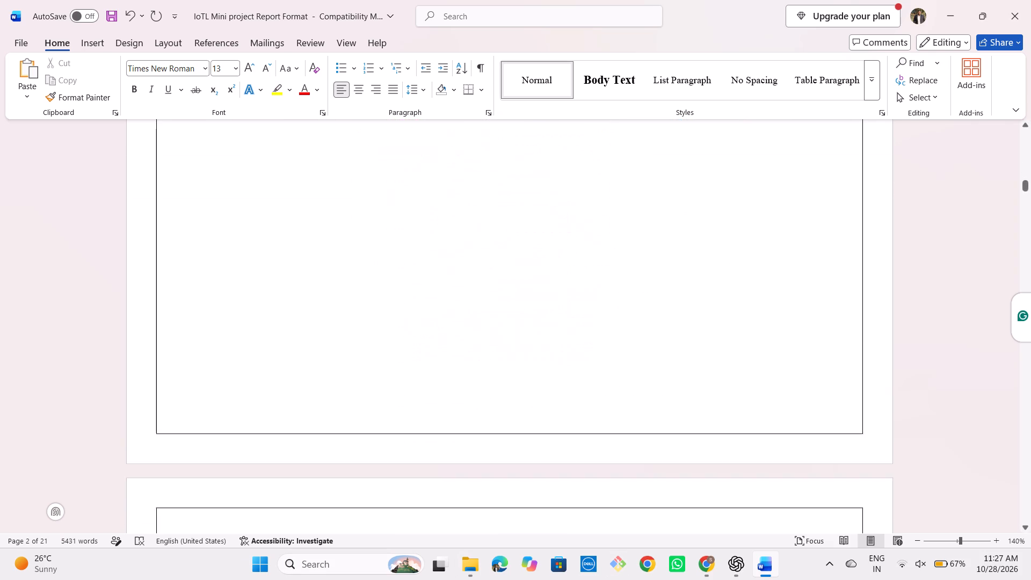
scroll(382, 260, "down", 3)
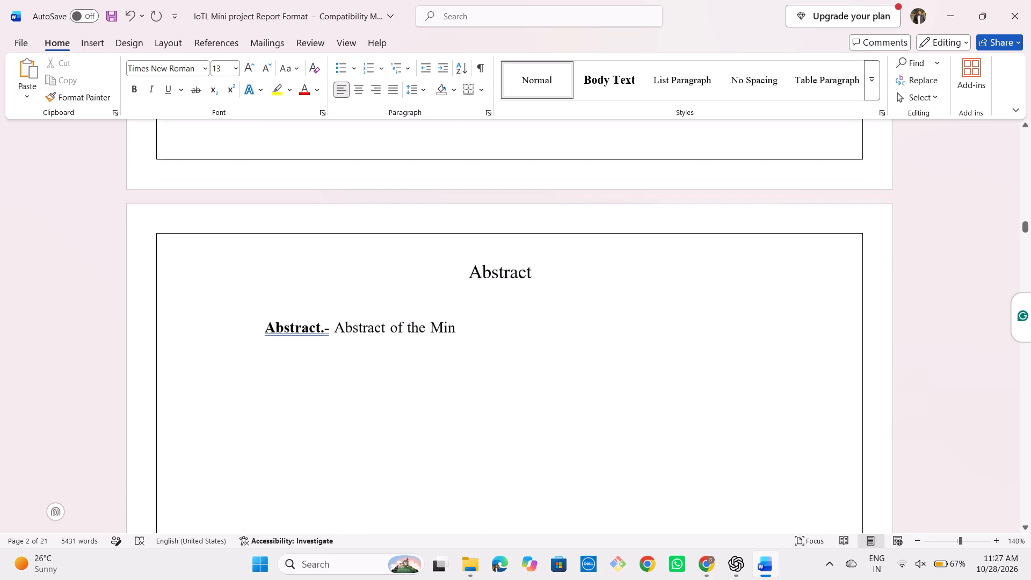
triple_click(404, 243)
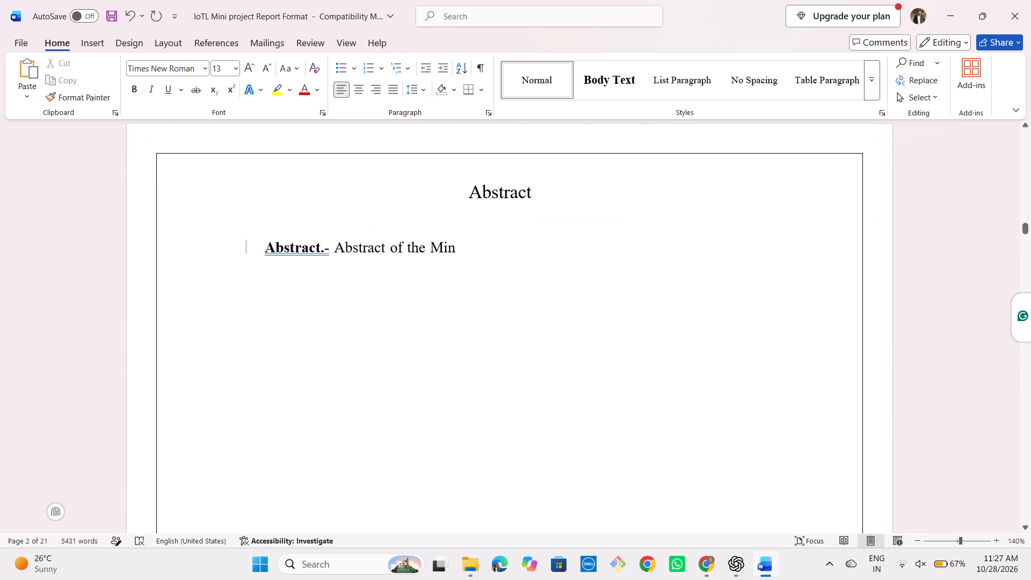